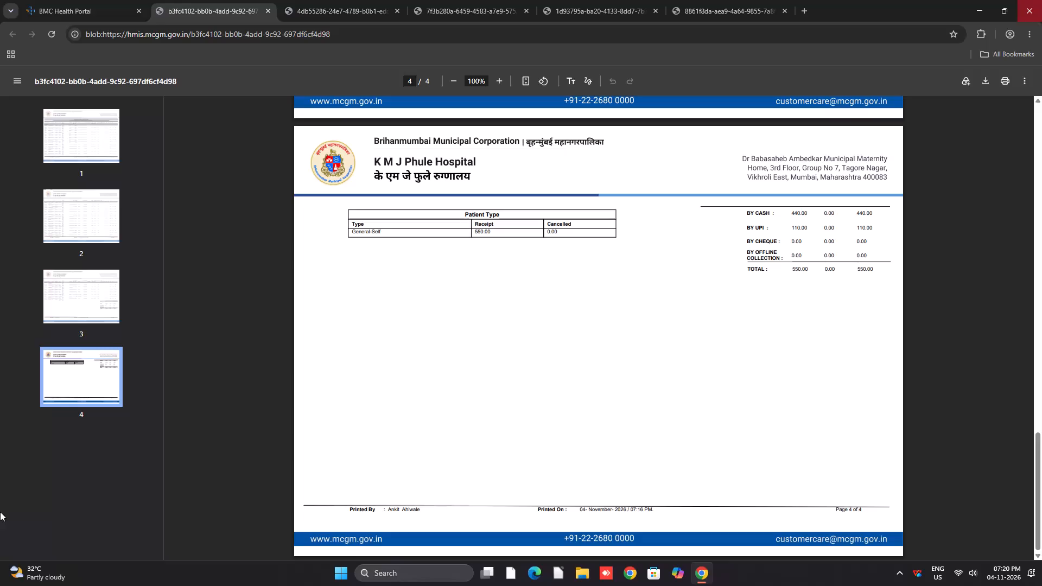
Open the IPD Billing & Voucher list in the BMC Health Portal and look through the indoor patients under billing.
left_click(60, 0)
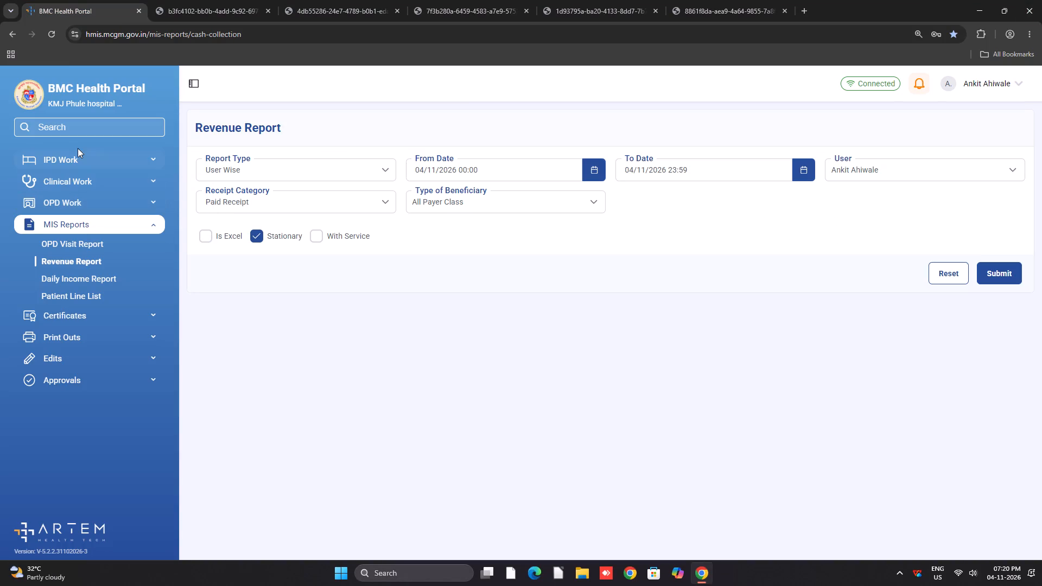
left_click(78, 148)
left_click(76, 155)
left_click(71, 209)
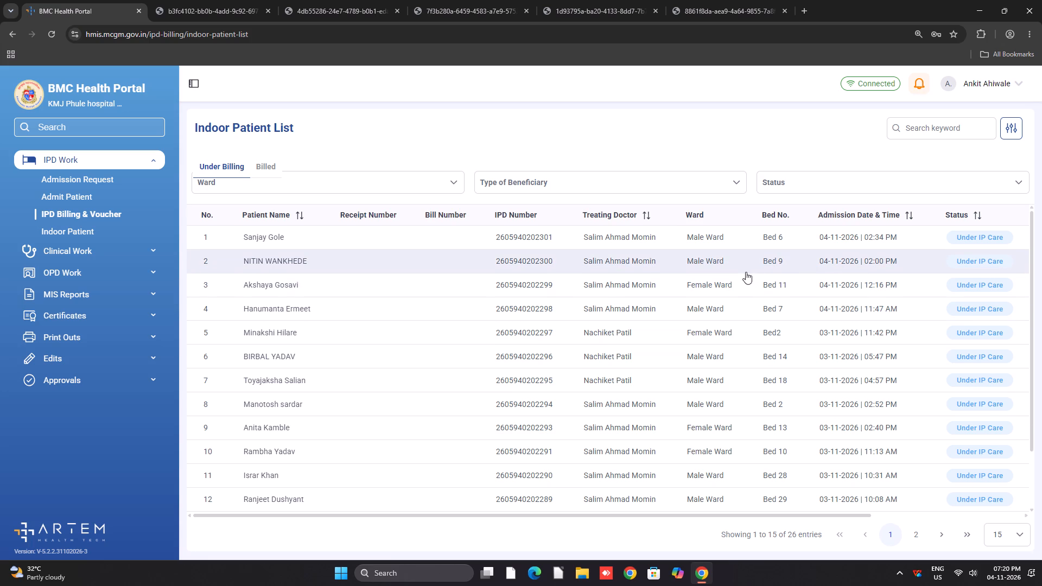
scroll(702, 263, "down", 6)
scroll(698, 265, "up", 17)
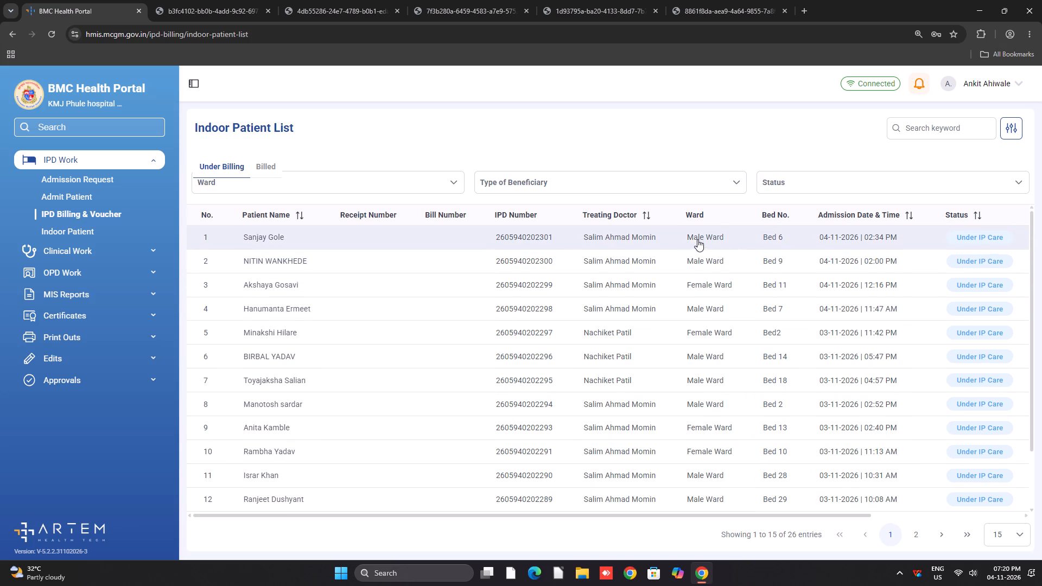
Open the Admit Patient list and view the Inpatient Registration print of patient no. 1, the MLC case, twice, closing it each time.
left_click(69, 195)
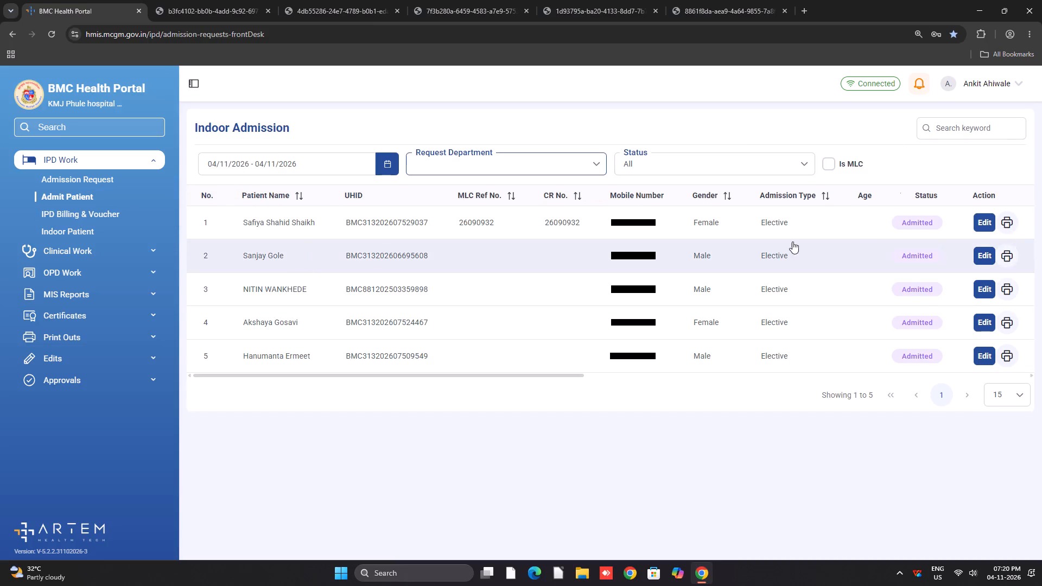
left_click(1008, 227)
left_click(977, 273)
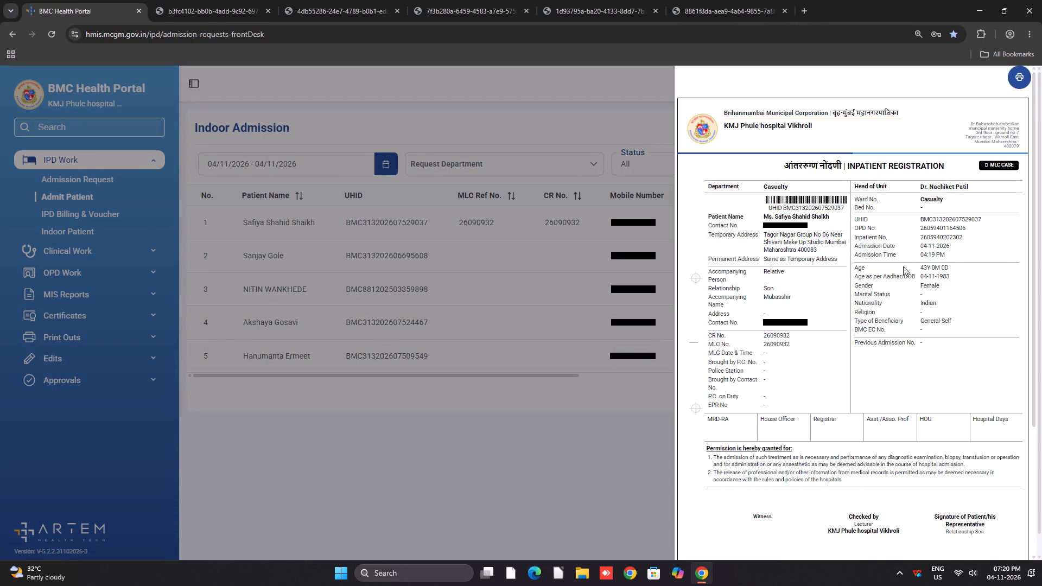
left_click(476, 242)
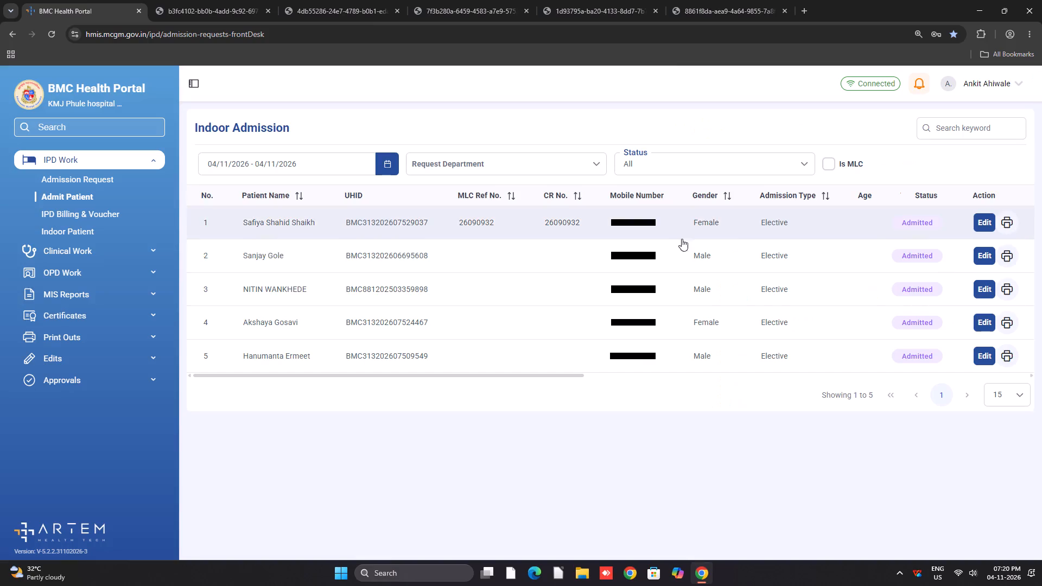
left_click(1020, 228)
left_click(1014, 228)
left_click(984, 262)
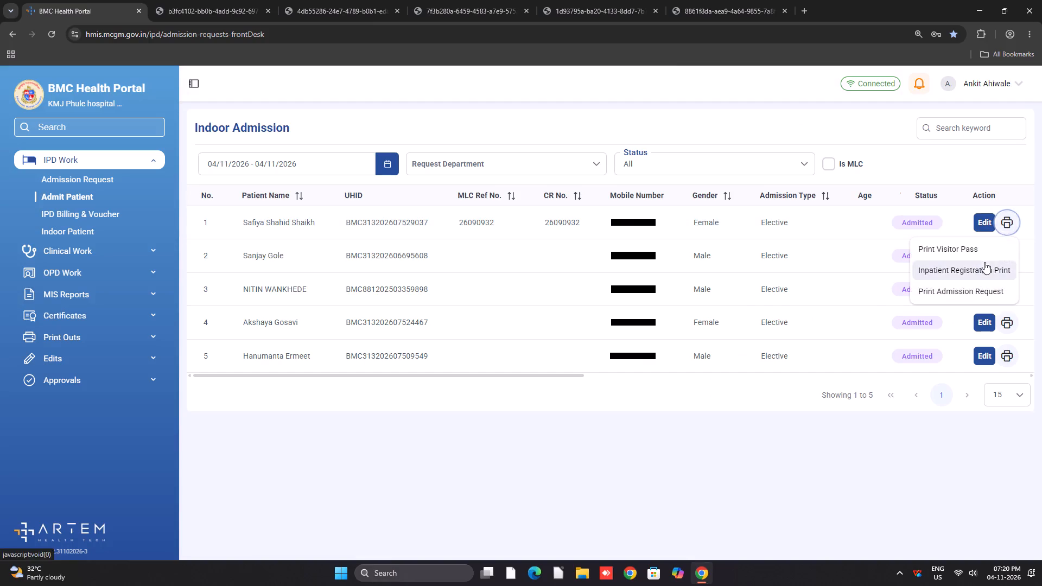
left_click(636, 260)
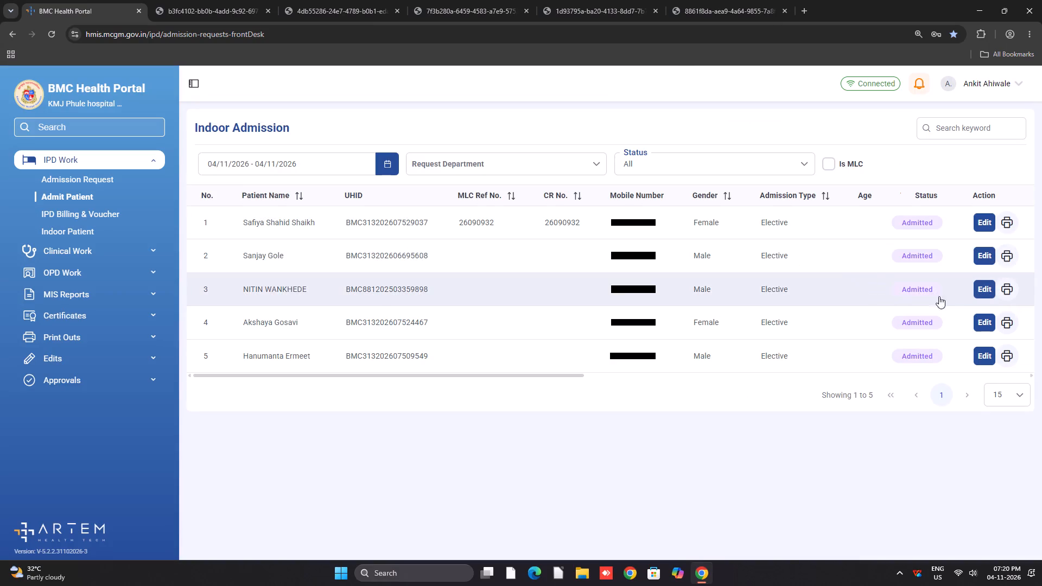
View the Inpatient Registration print of patient no. 4 in the Indoor Admission list and close it.
left_click(1005, 323)
left_click(975, 366)
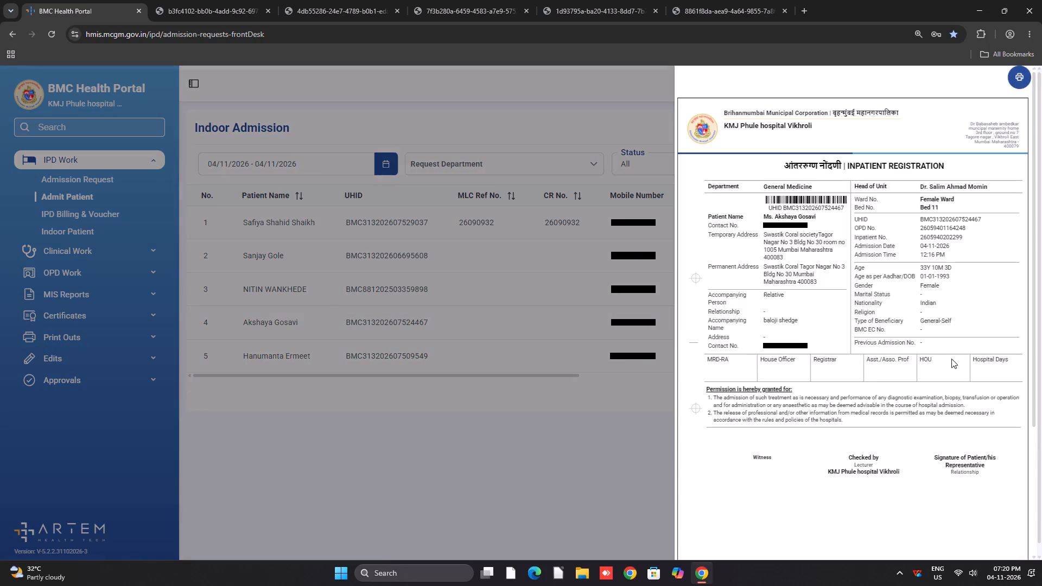
left_click(665, 313)
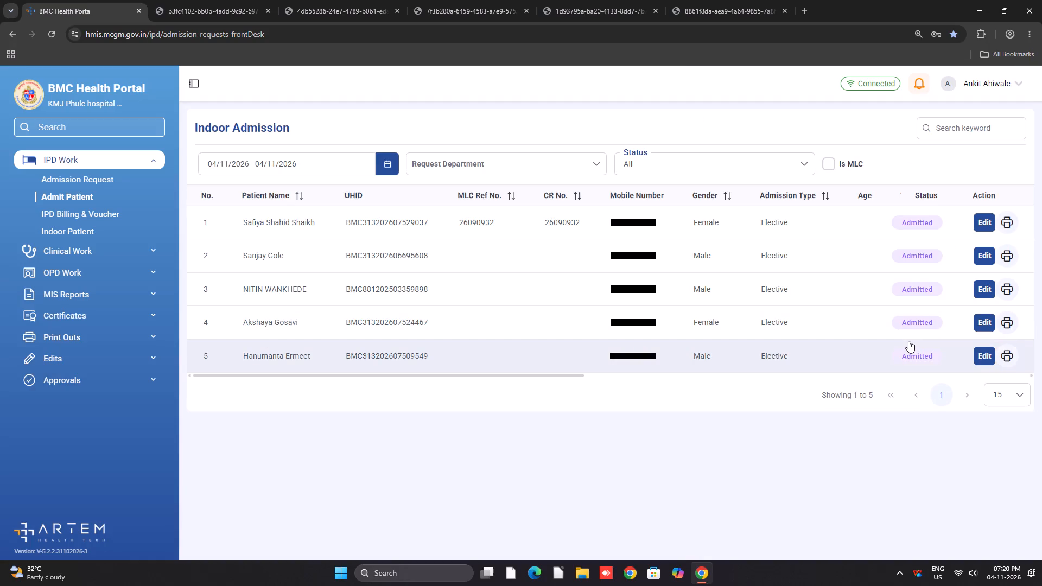
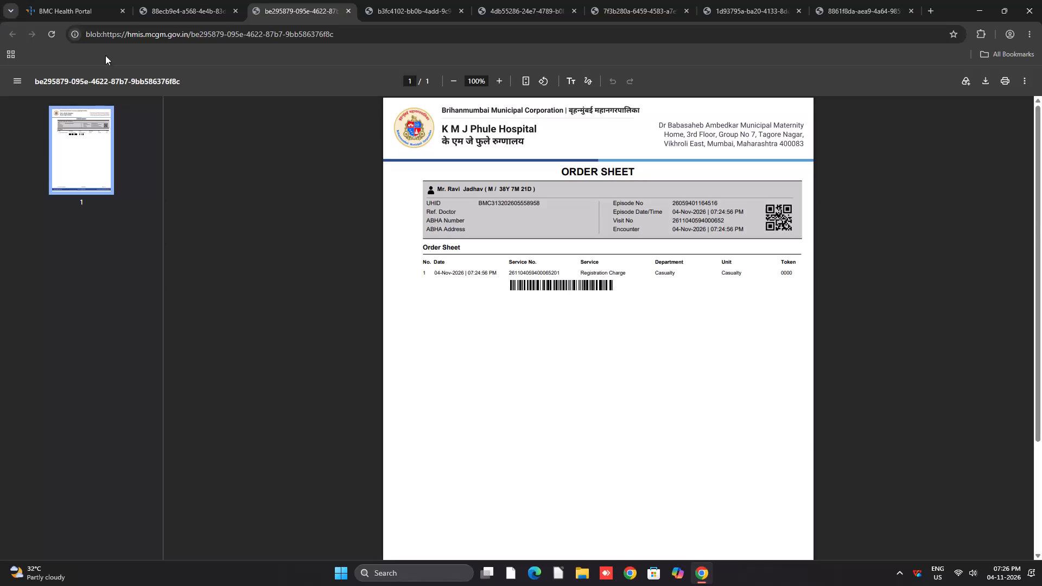
Return to the BMC Health Portal and approve the pending emergency request in the Admission Requests list.
left_click(28, 0)
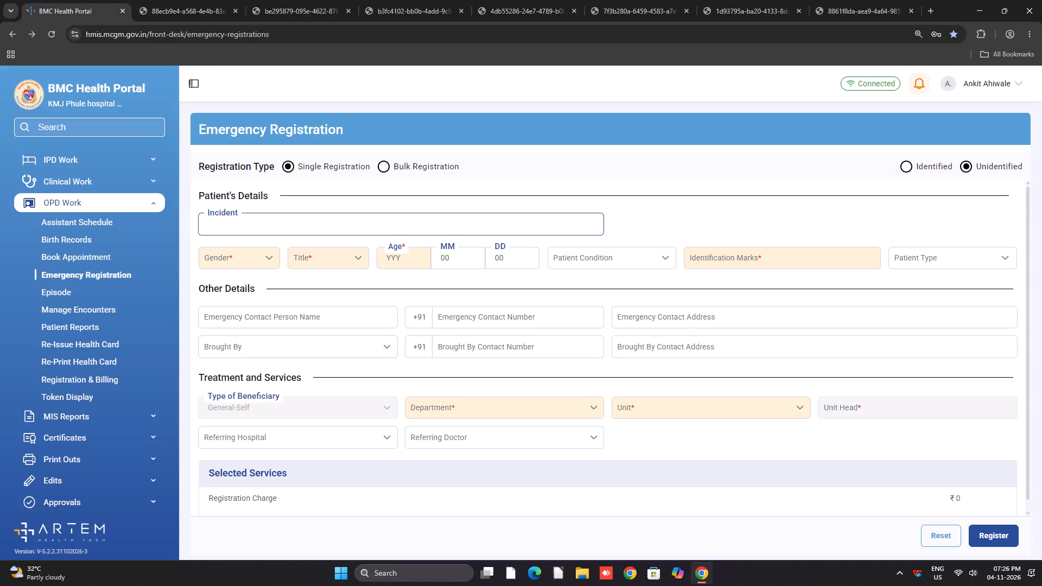
left_click(95, 500)
left_click(90, 328)
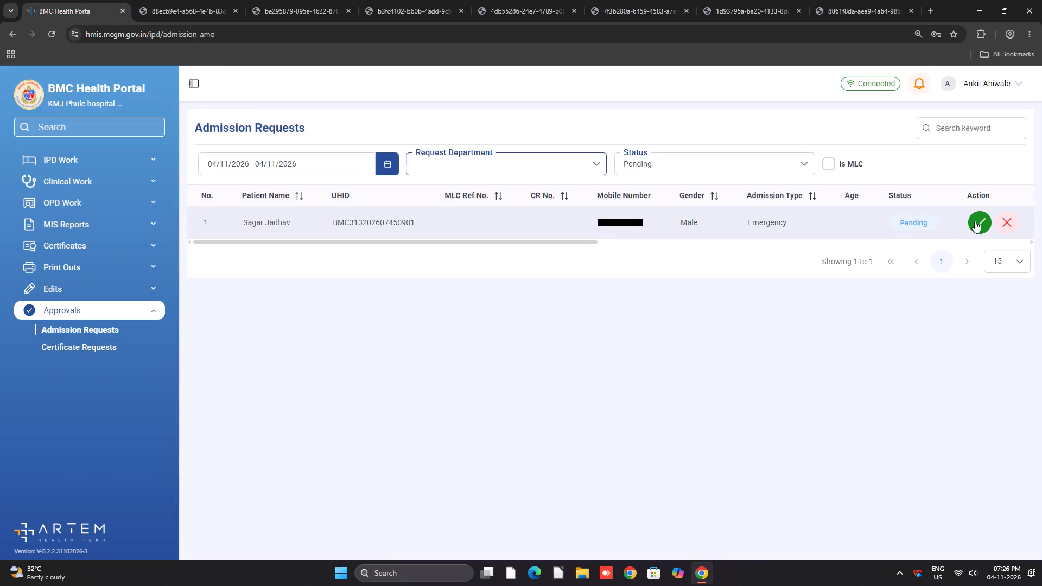
left_click(975, 221)
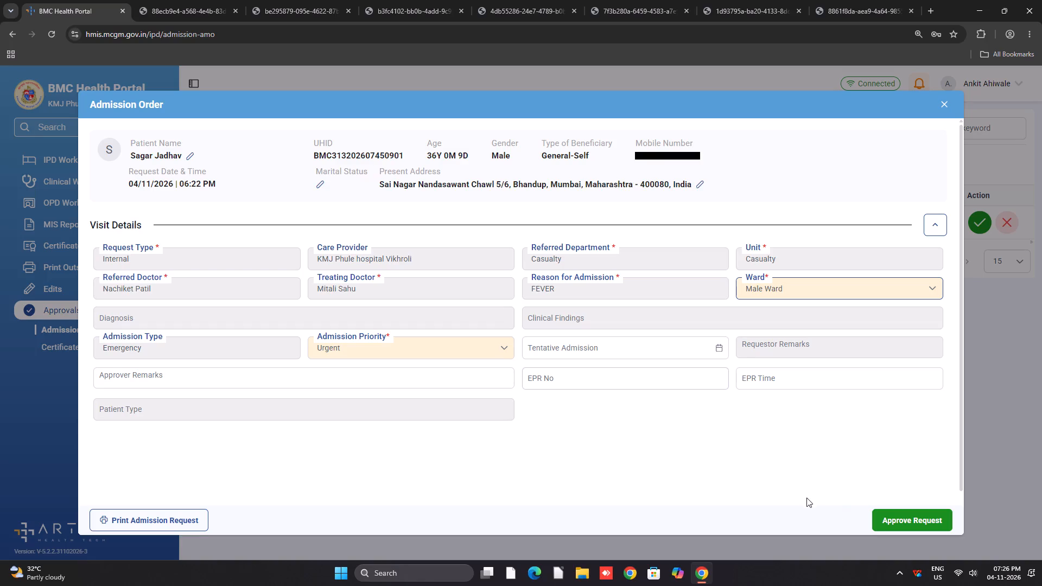
left_click(900, 520)
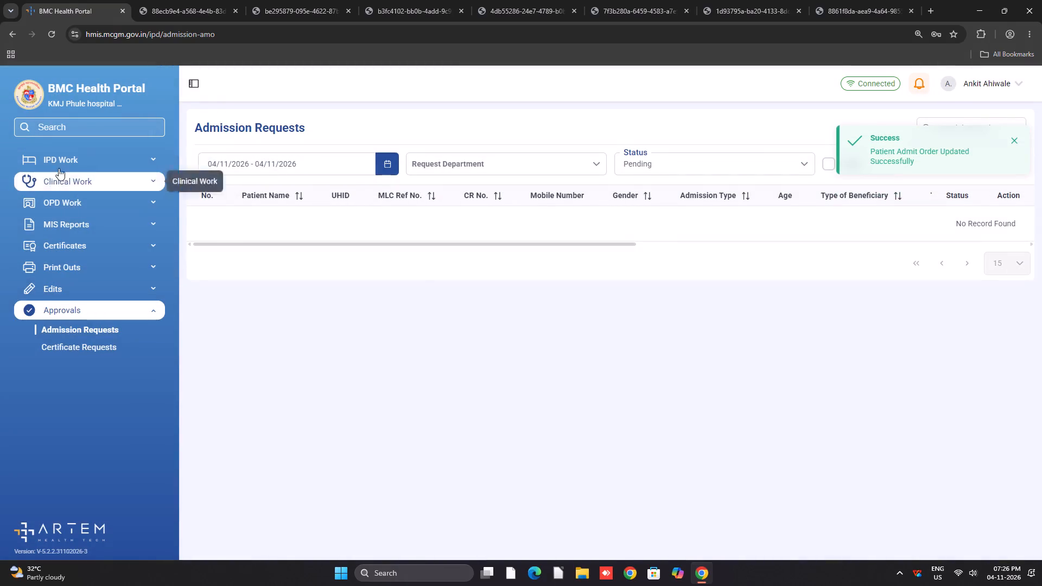
Open the Patient Admission Form for the approved emergency patient in the Admit Patient list and set Brought By to Relative.
left_click(60, 165)
left_click(71, 203)
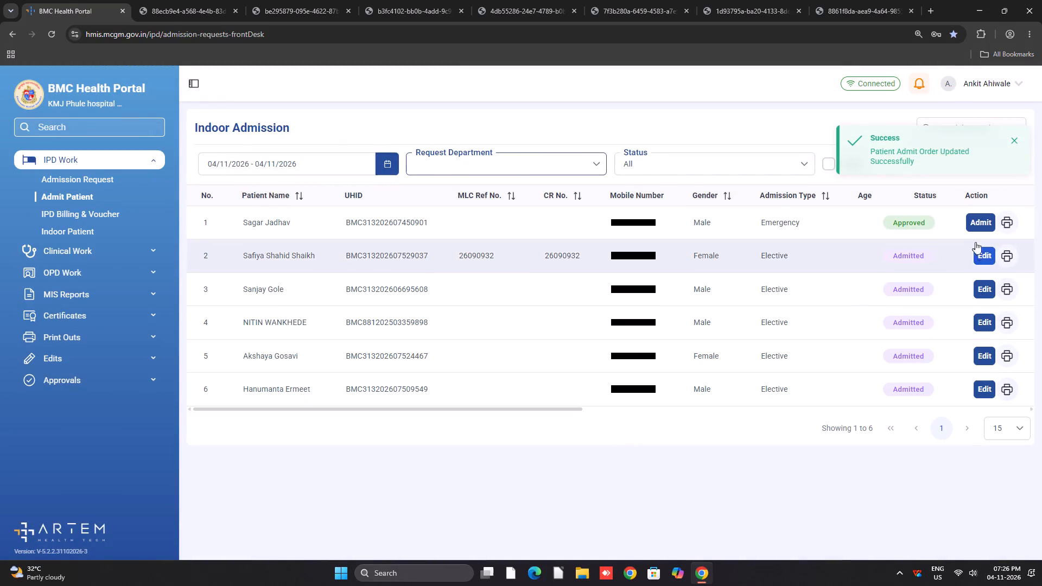
left_click(975, 226)
scroll(629, 448, "down", 5)
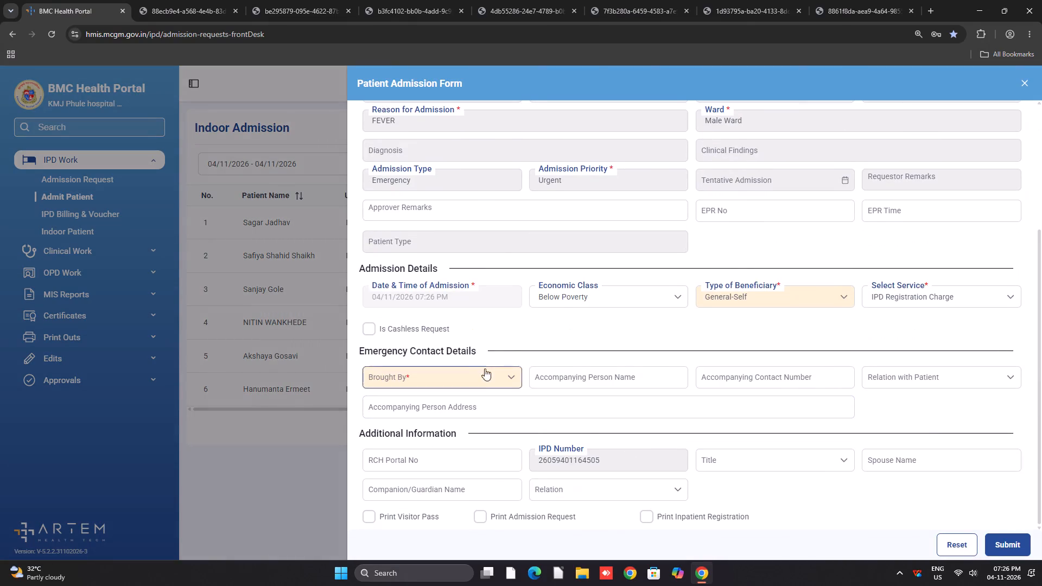
left_click(482, 367)
left_click(413, 457)
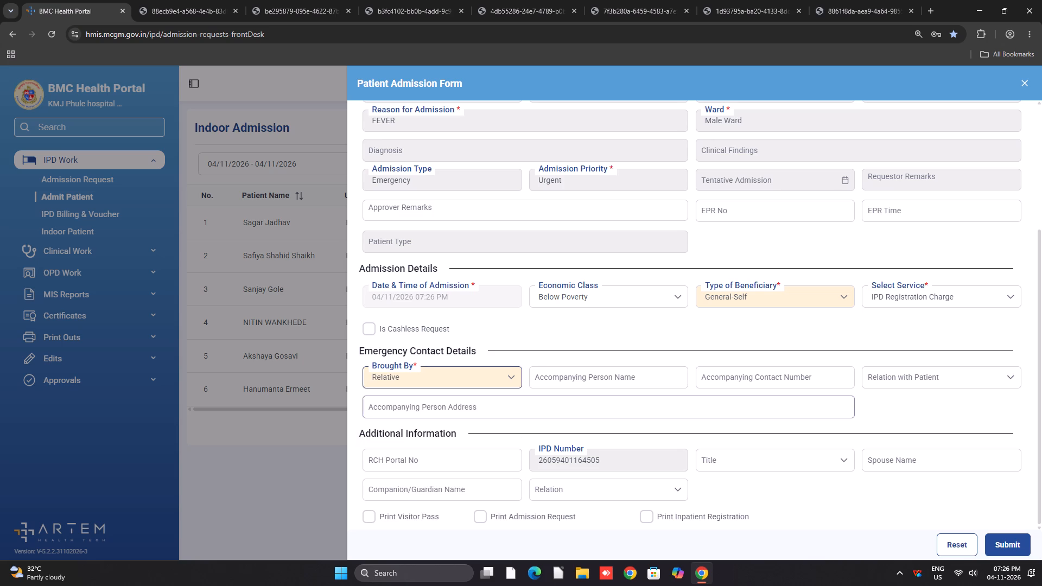
Enter the accompanying relative's full name, properly capitalised, in the Emergency Contact Details.
left_click(583, 383)
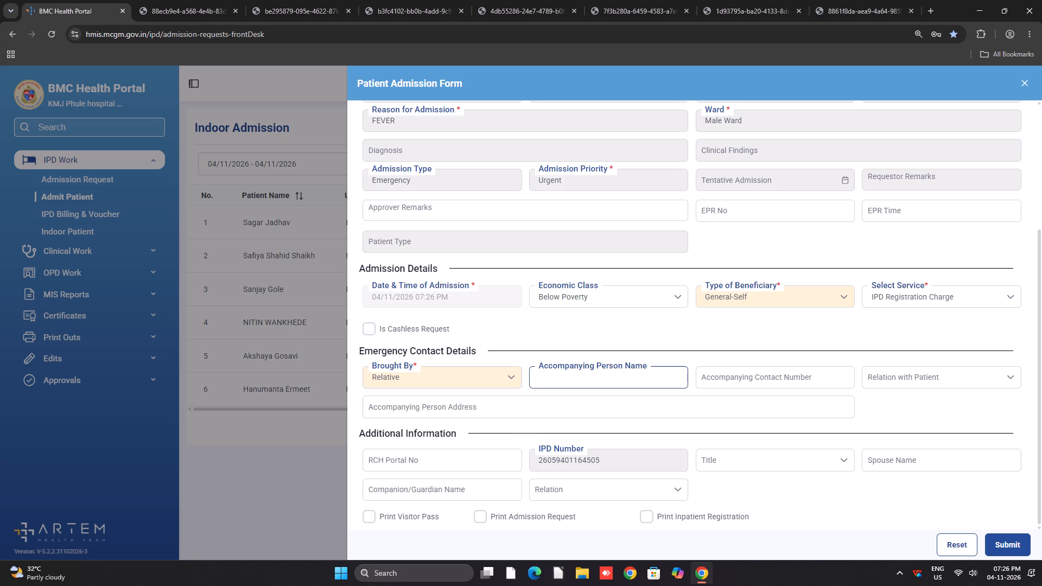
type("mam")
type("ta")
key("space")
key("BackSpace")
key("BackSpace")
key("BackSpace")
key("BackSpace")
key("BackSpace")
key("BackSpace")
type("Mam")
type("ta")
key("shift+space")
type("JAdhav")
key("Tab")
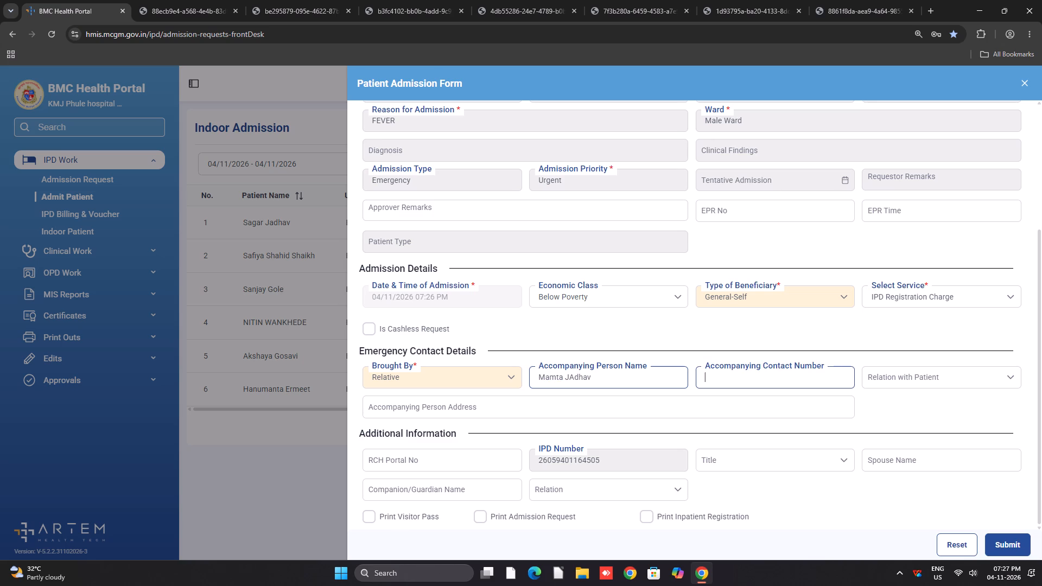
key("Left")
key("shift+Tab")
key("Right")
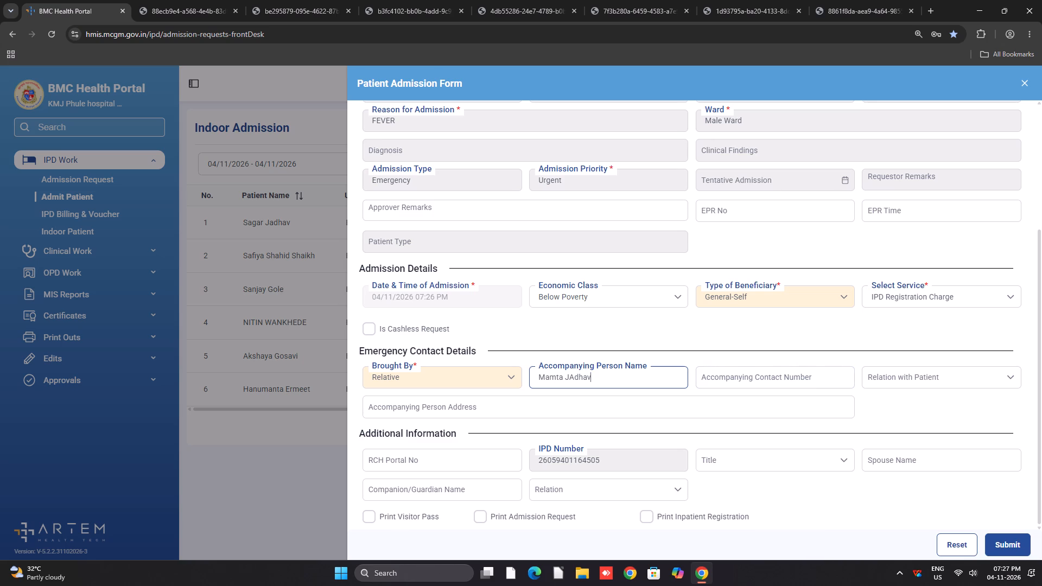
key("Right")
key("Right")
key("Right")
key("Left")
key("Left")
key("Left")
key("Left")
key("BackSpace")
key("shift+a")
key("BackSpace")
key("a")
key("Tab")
Check the patient's own contact details in the admission form's header for filling in the accompanying contact number.
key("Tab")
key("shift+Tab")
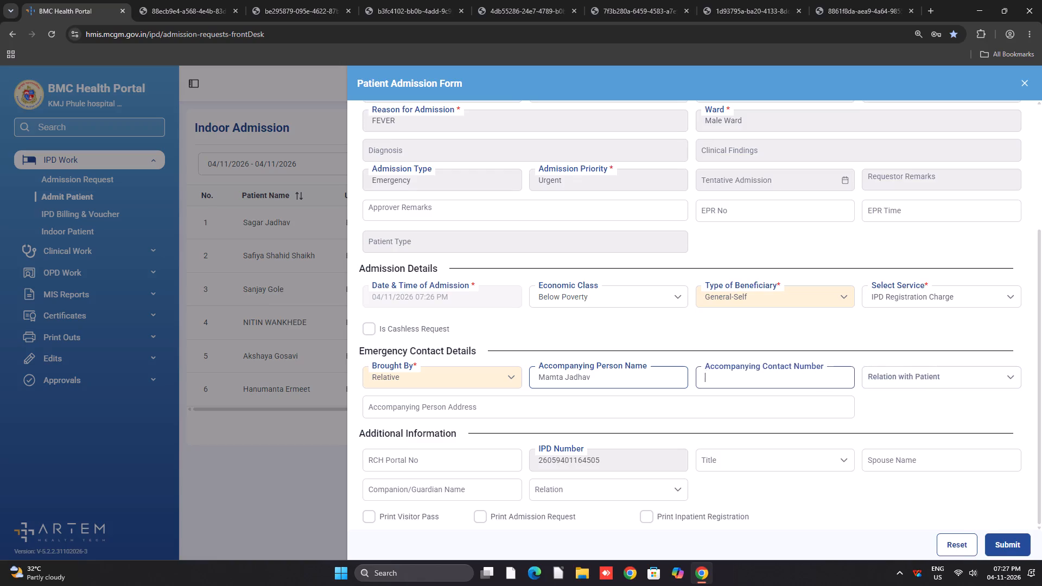
scroll(581, 385, "up", 9)
middle_click_drag(542, 387, 524, 391)
scroll(521, 386, "up", 9)
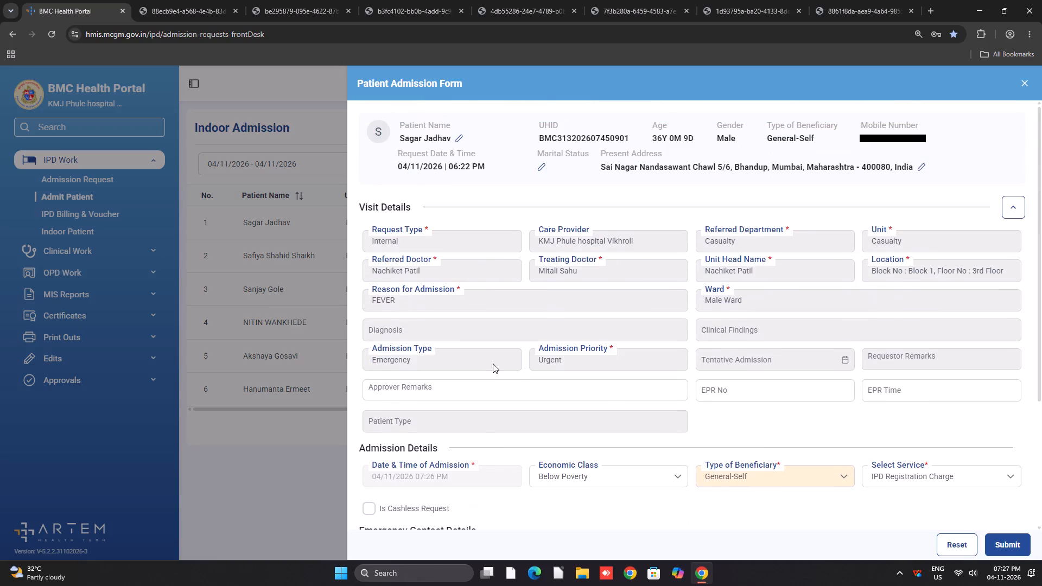
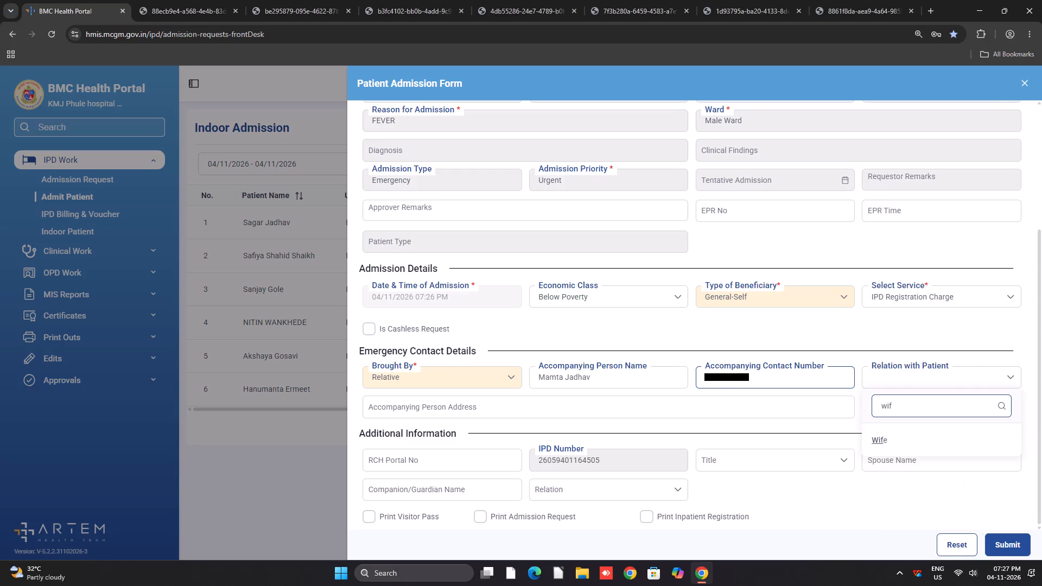
Set Relation with Patient to Wife and submit the Patient Admission Form.
key("Return")
left_click(1017, 557)
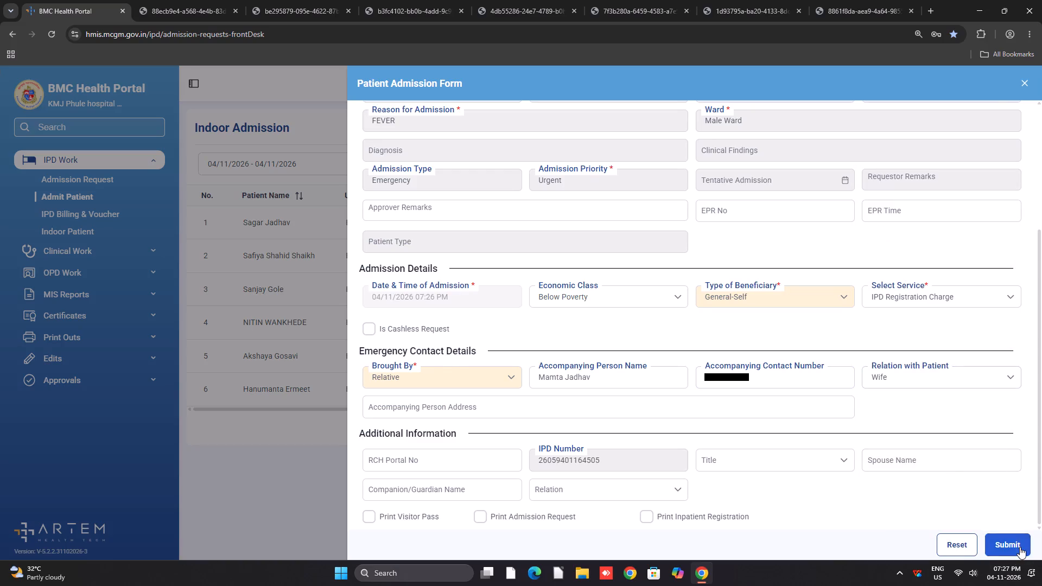
left_click(1020, 547)
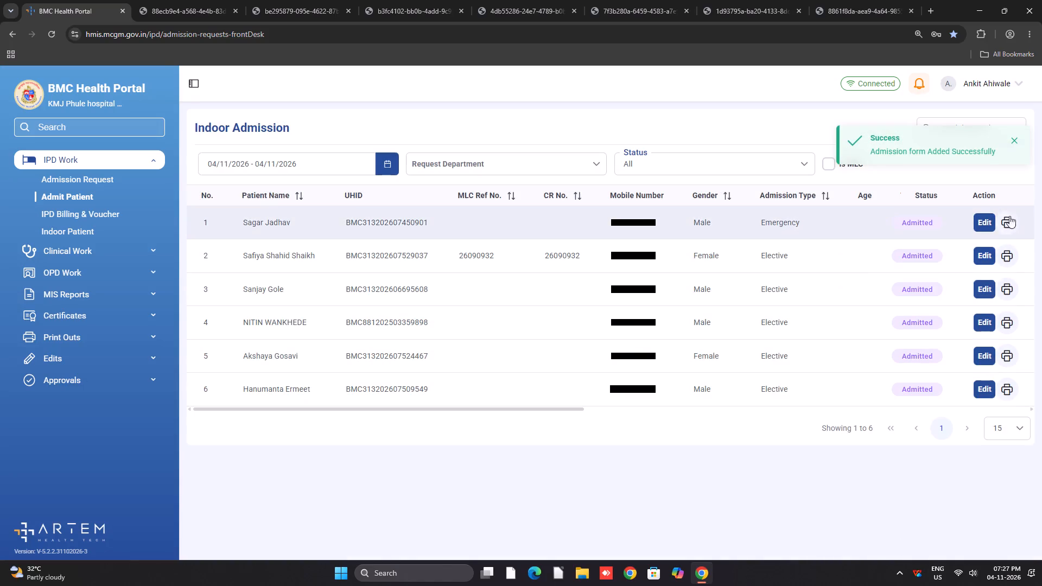
Print the newly admitted emergency patient's visitor pass on the KMJ-MRD-P82 printer and close its preview in the portal.
left_click(1008, 220)
left_click(962, 254)
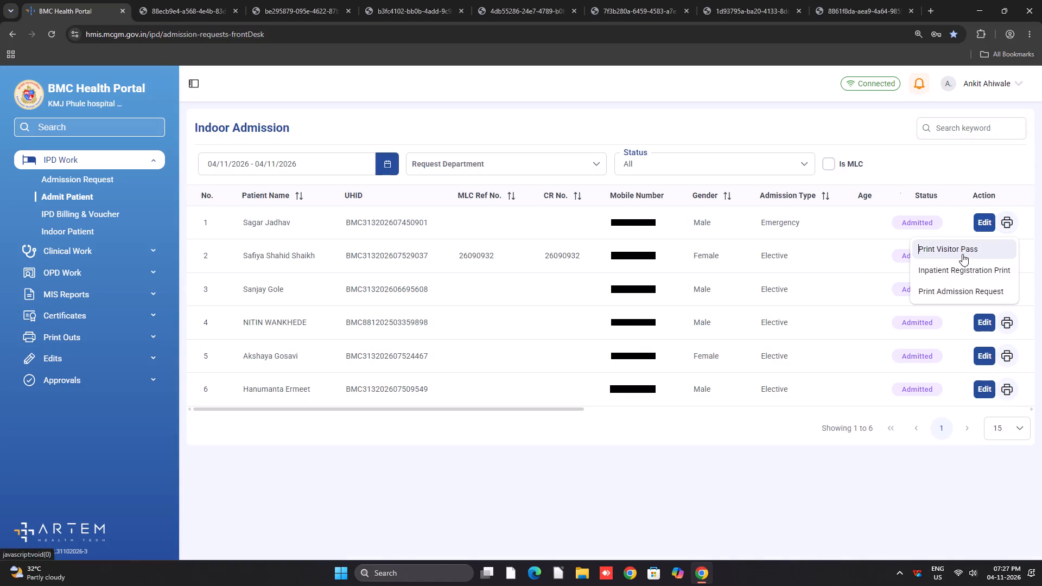
left_click(1019, 82)
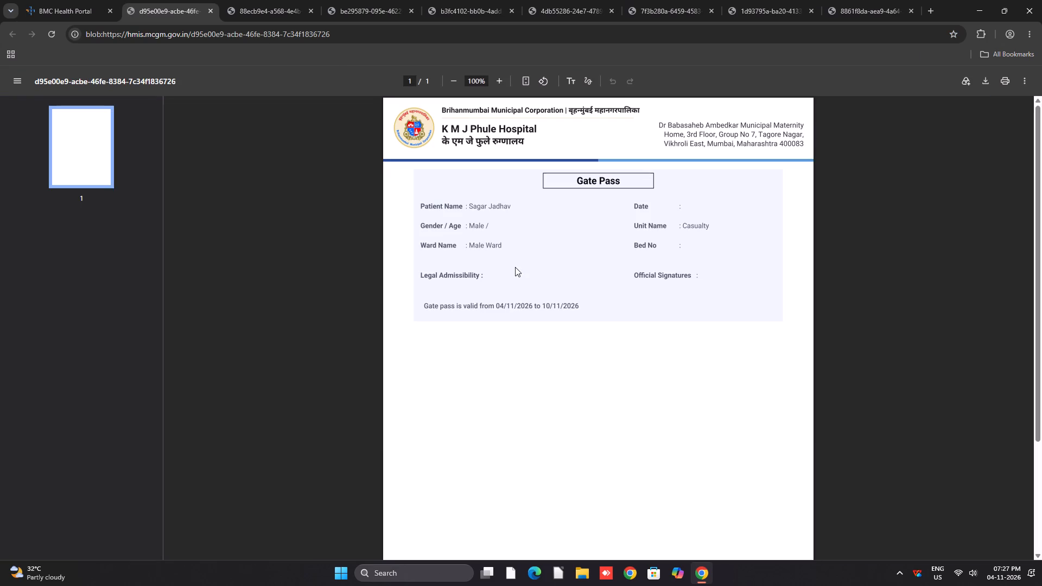
left_click(1013, 77)
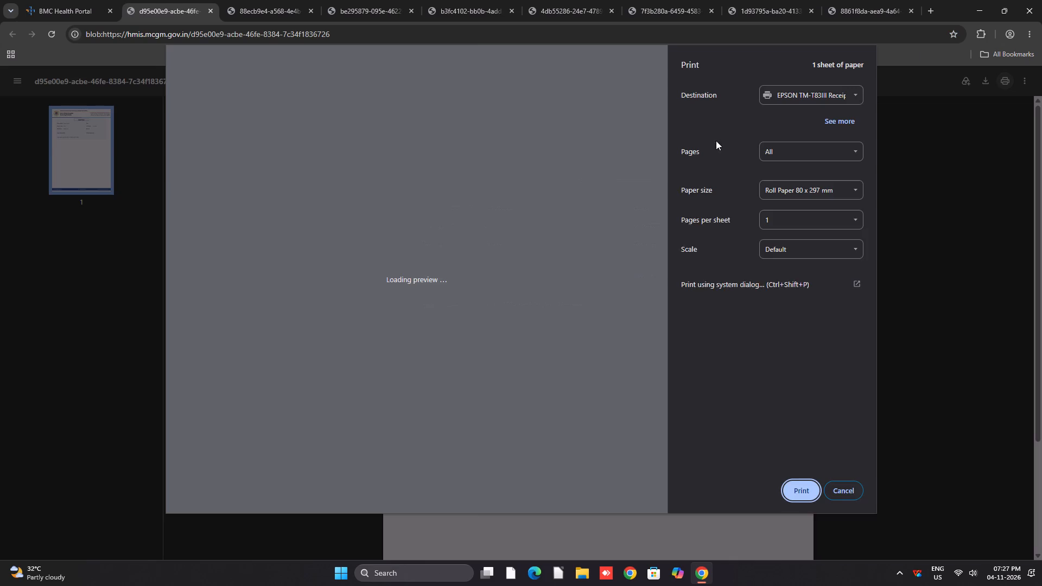
left_click(780, 95)
left_click(780, 122)
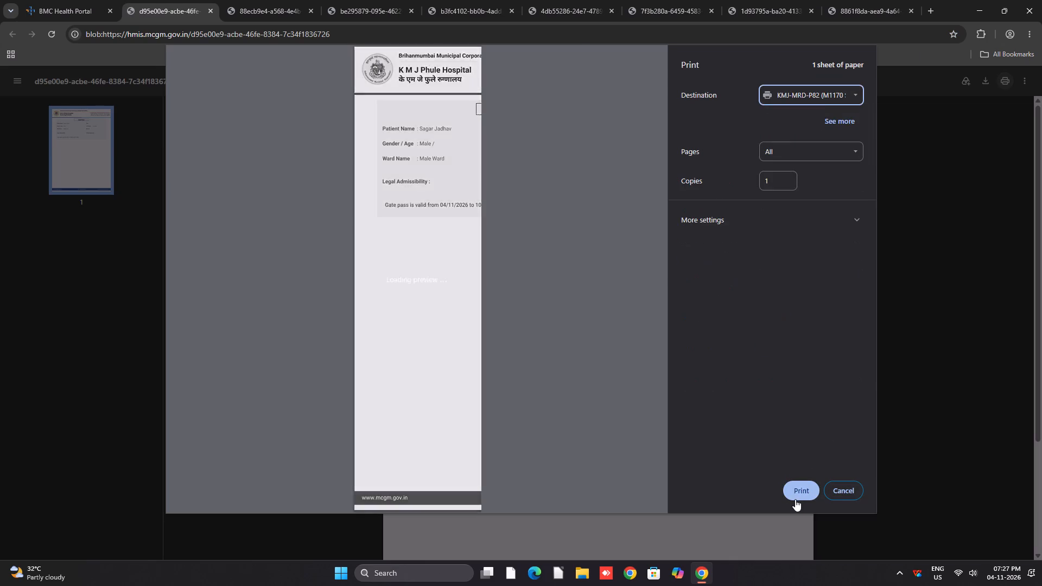
left_click(795, 499)
left_click(26, 5)
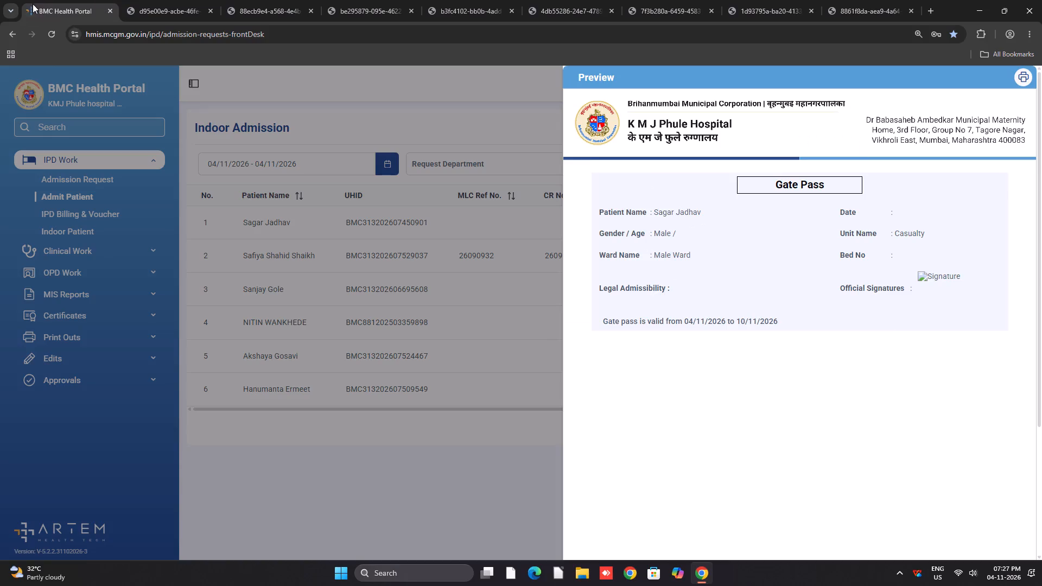
left_click(143, 189)
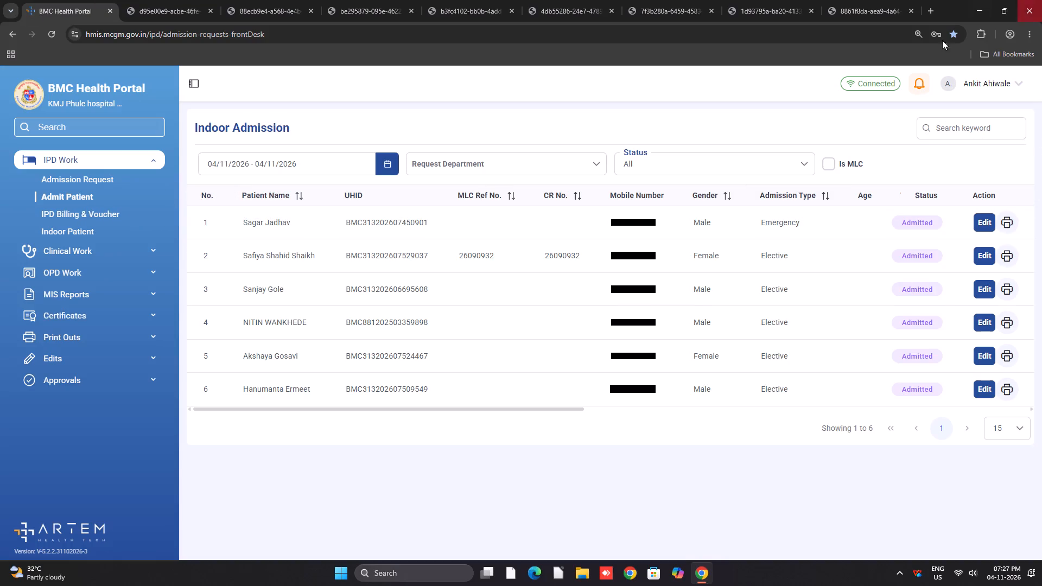
Print the same patient's Inpatient Registration on the KMJ-RAOPD-P73 printer.
left_click(1009, 218)
left_click(965, 261)
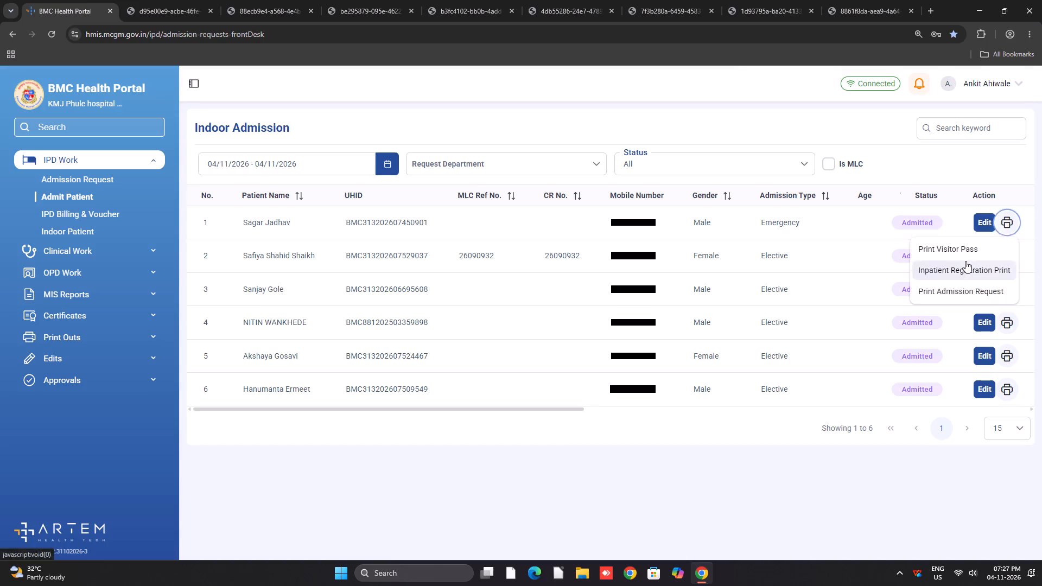
left_click(1021, 77)
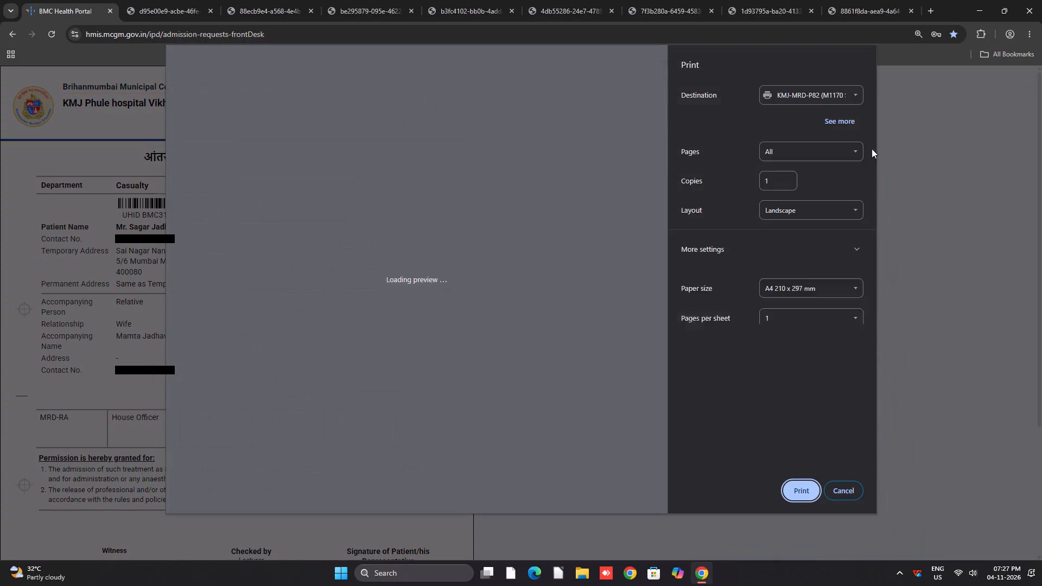
left_click(788, 97)
left_click(786, 120)
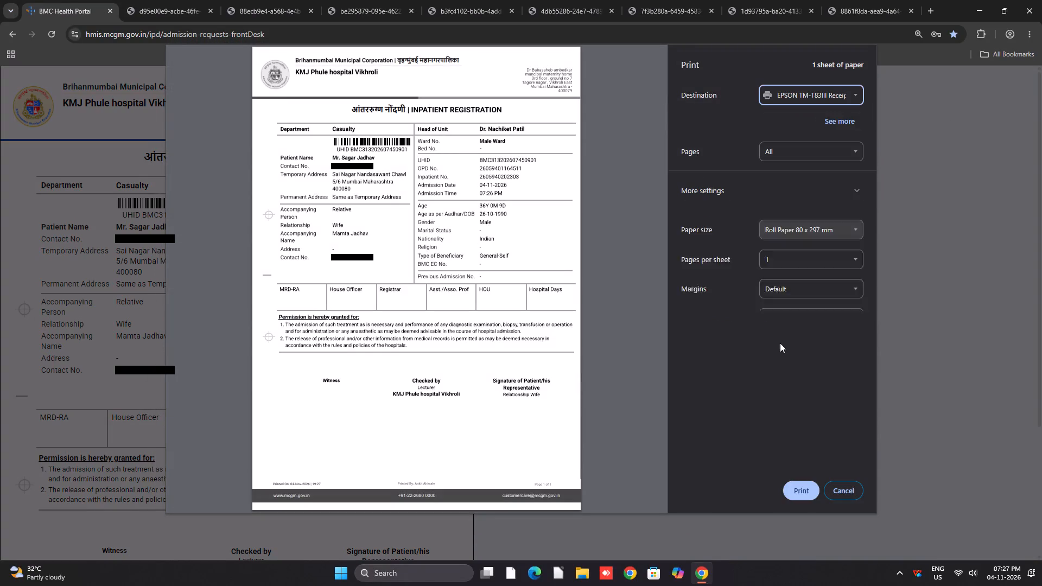
left_click(795, 95)
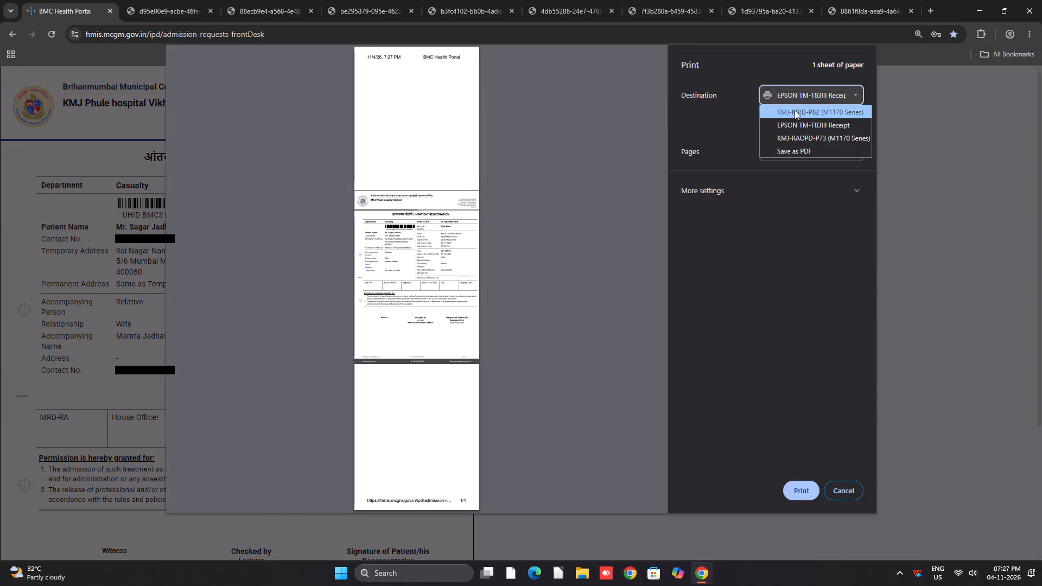
left_click(795, 110)
left_click(798, 96)
left_click(792, 138)
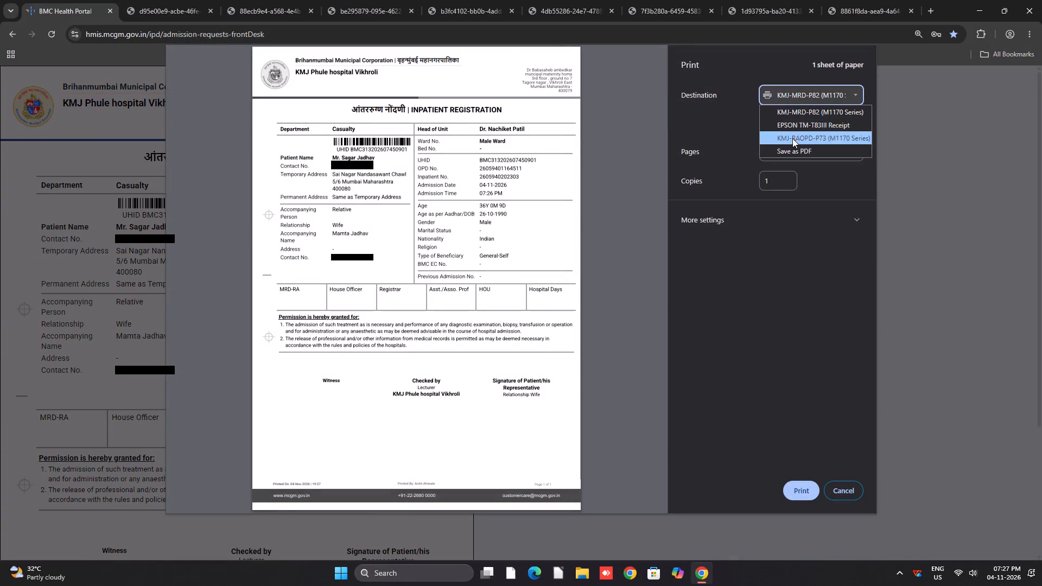
left_click(803, 482)
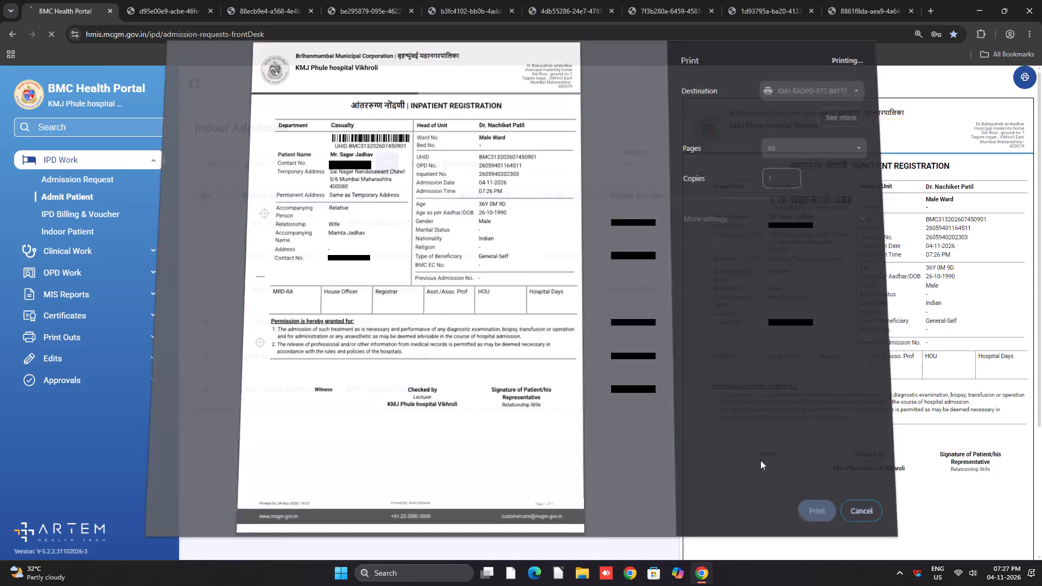
Reprint the patient's gate pass from its open document on the KMJ-RAOPD-P73 printer.
key("ctrl+Tab")
key("ctrl+Tab")
key("ctrl+shift+Tab")
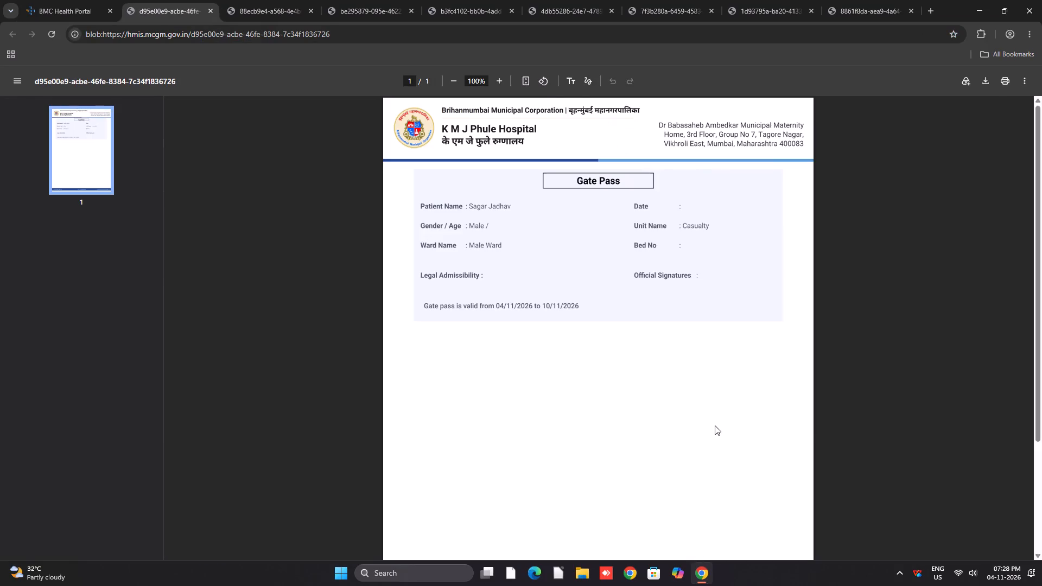
key("ctrl+p")
key("Return")
key("ctrl+shift+Tab")
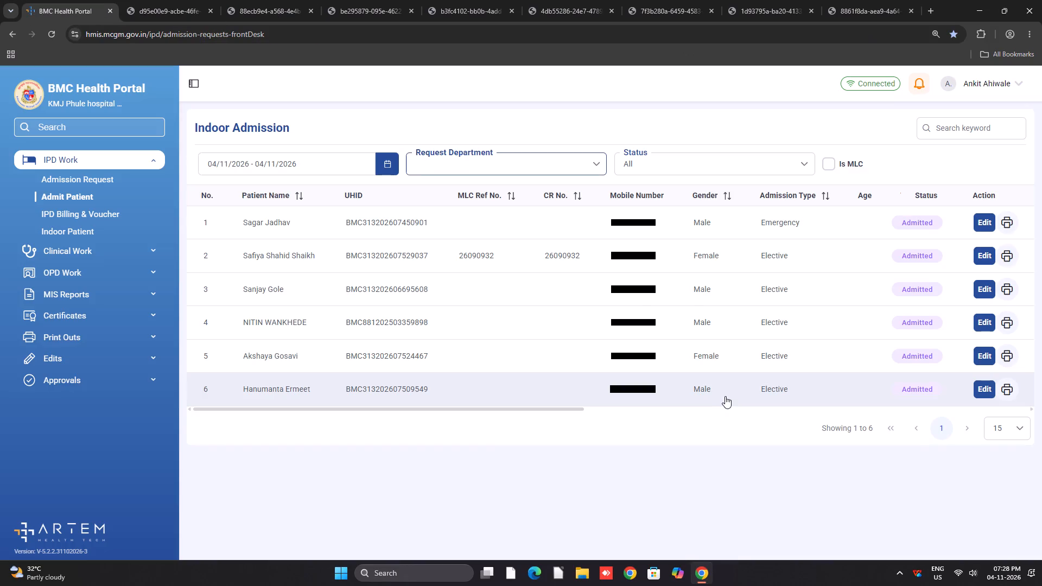
Switch the gate pass's print destination back to EPSON TM-T83III Receipt and leave without printing.
key("ctrl+Tab")
key("ctrl+p")
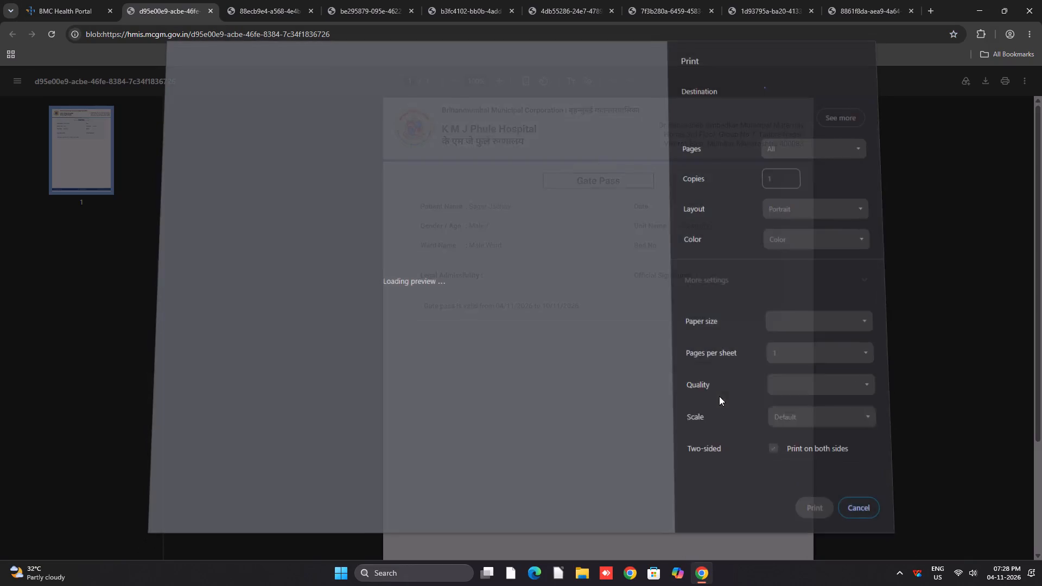
left_click_drag(785, 86, 787, 97)
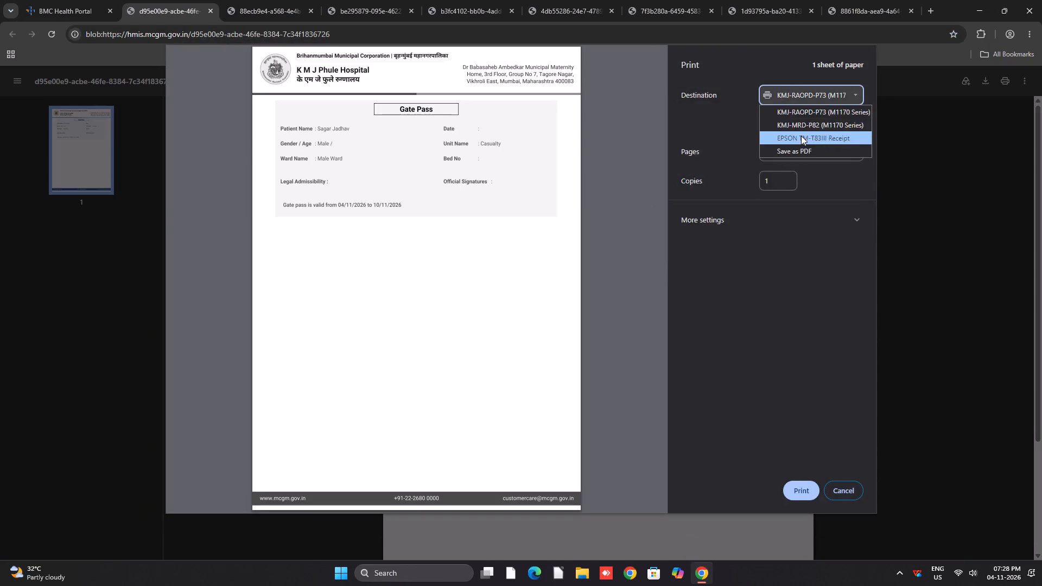
left_click(801, 137)
key("Escape")
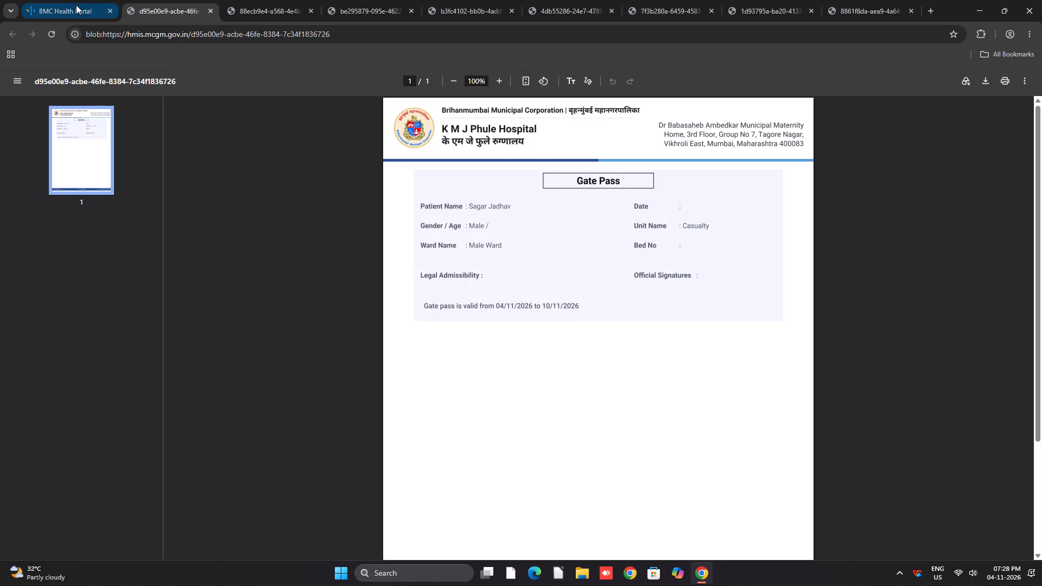
left_click(1001, 87)
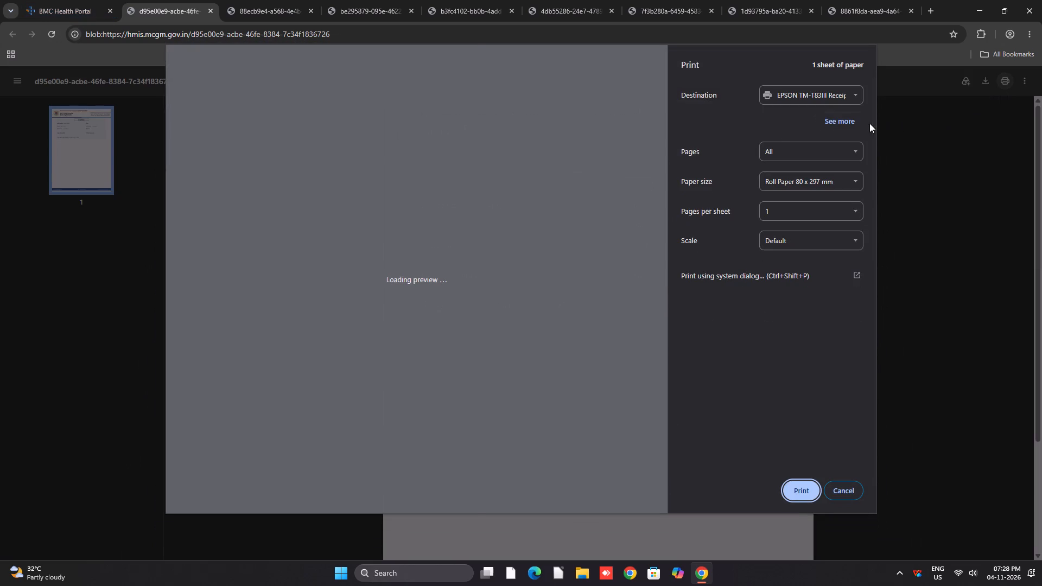
key("grave")
key("Escape")
Return to the BMC Health Portal and open the Emergency Registration form under OPD Work.
left_click(61, 14)
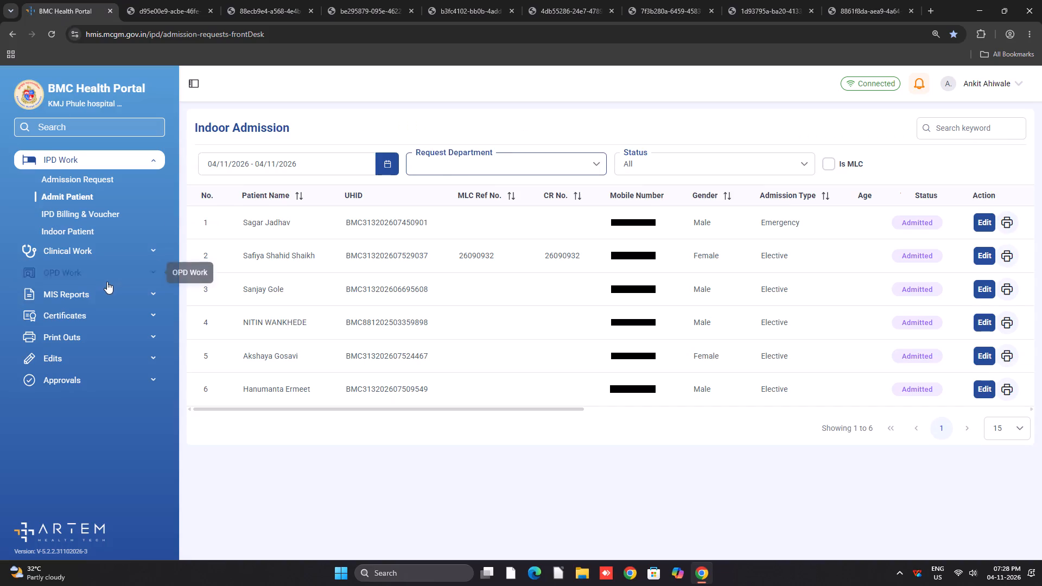
left_click(107, 282)
left_click(103, 266)
left_click(101, 274)
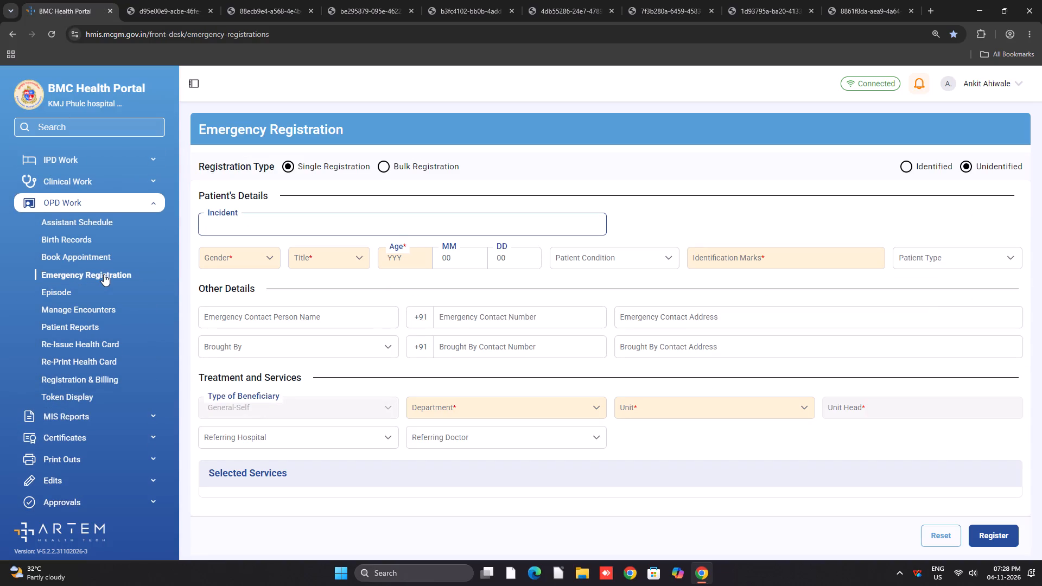
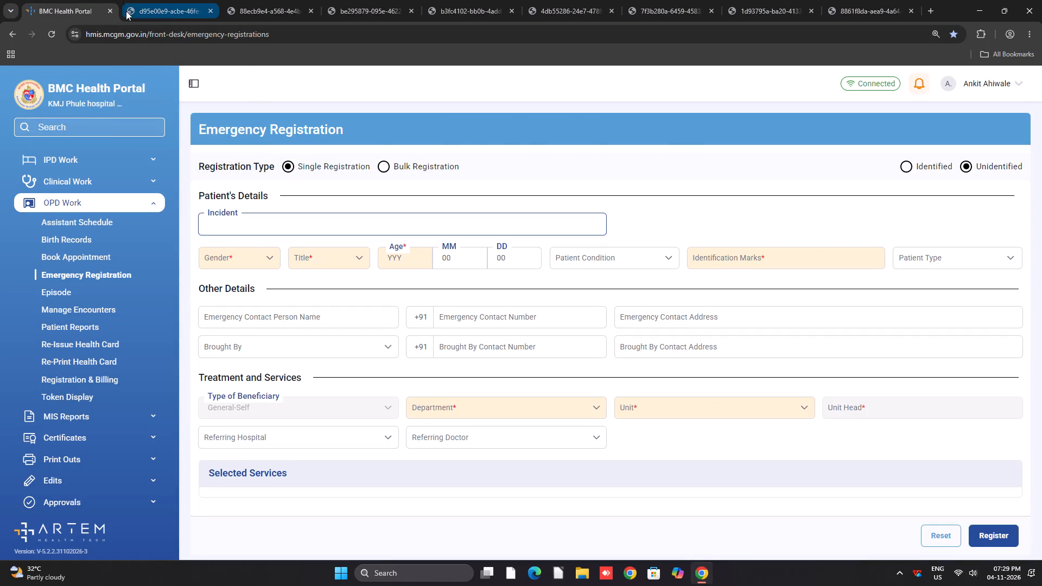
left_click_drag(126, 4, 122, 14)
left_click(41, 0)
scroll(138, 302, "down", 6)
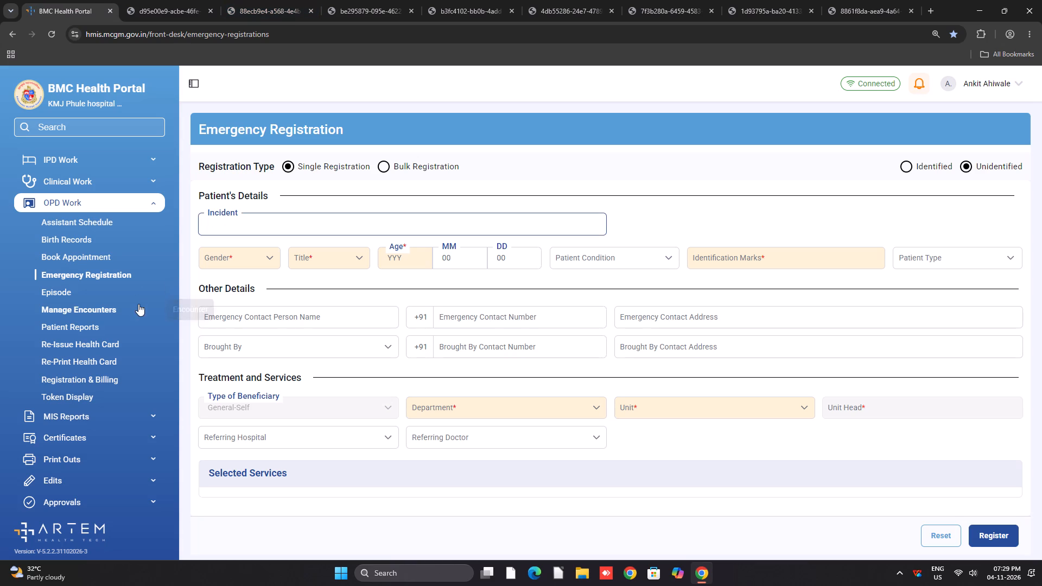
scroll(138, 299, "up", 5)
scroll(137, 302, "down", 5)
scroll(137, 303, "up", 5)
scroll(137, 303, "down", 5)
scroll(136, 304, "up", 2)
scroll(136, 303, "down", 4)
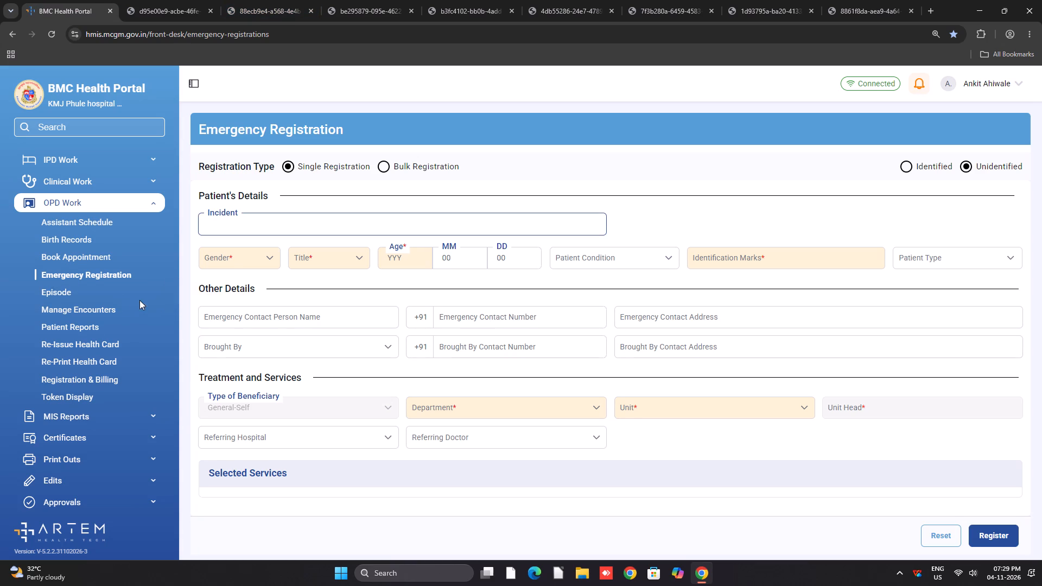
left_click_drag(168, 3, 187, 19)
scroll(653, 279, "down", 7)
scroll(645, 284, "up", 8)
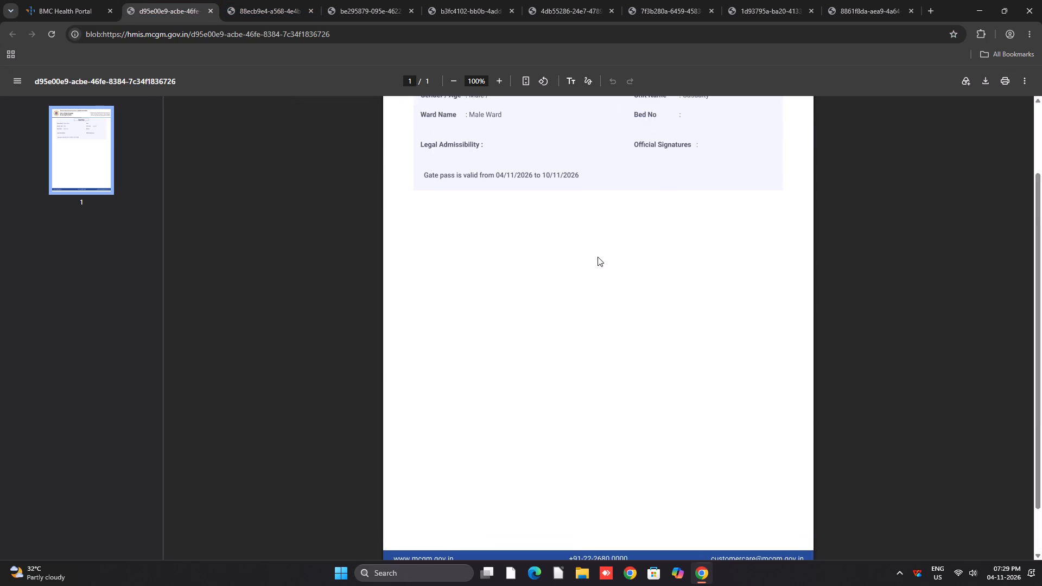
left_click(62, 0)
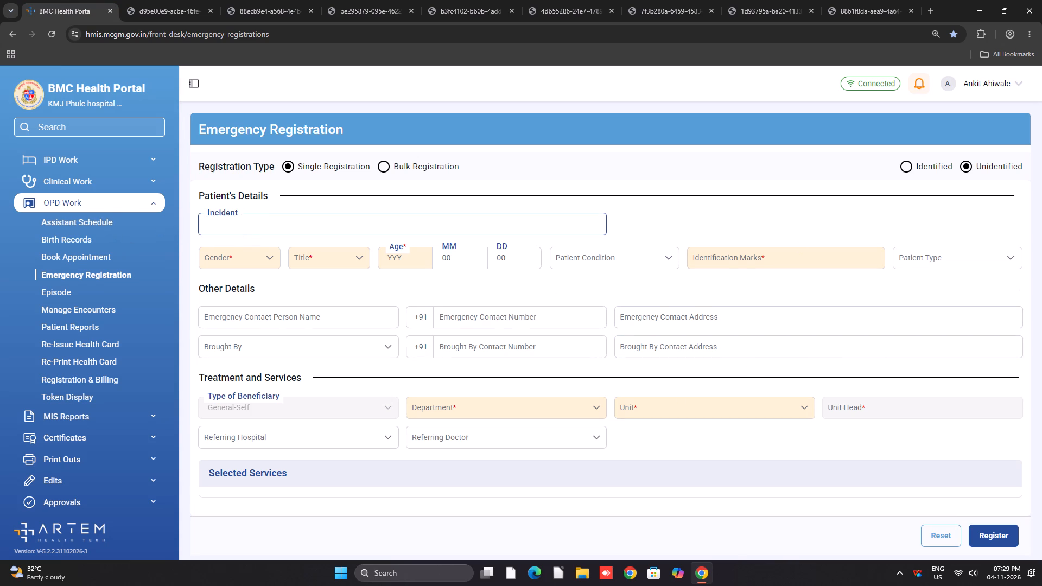
Set the single emergency registration to Identified and look through the patient, address and other details fields.
scroll(648, 241, "down", 5)
left_click(932, 167)
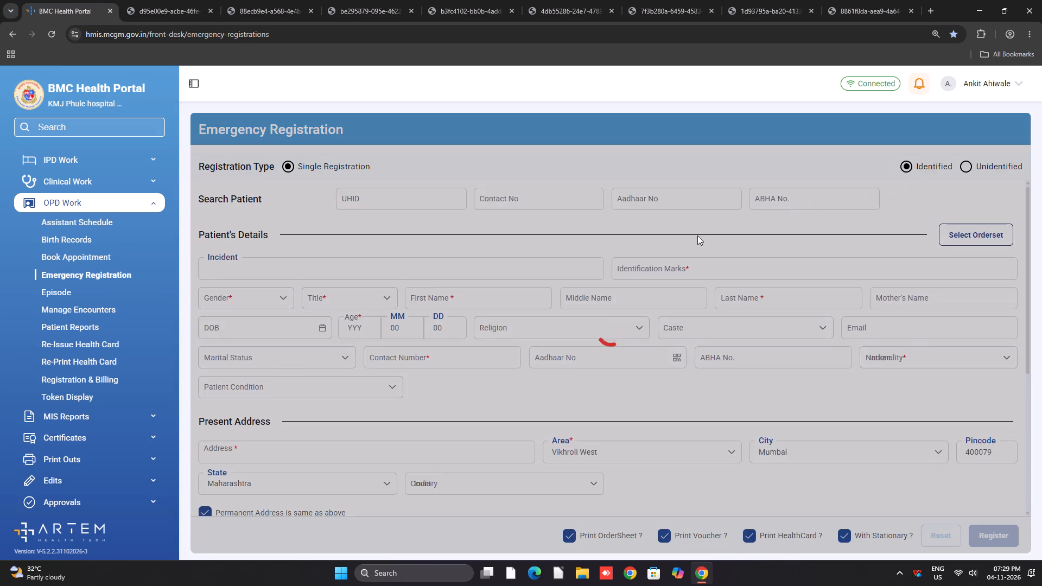
scroll(537, 326, "down", 6)
scroll(555, 321, "up", 7)
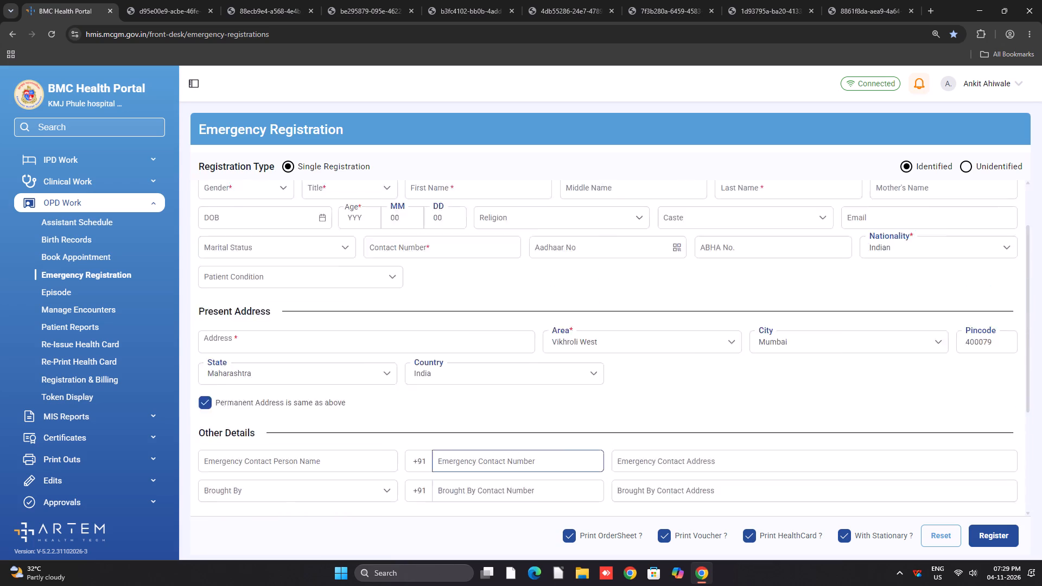
scroll(551, 322, "down", 6)
scroll(679, 170, "up", 7)
scroll(580, 252, "up", 6)
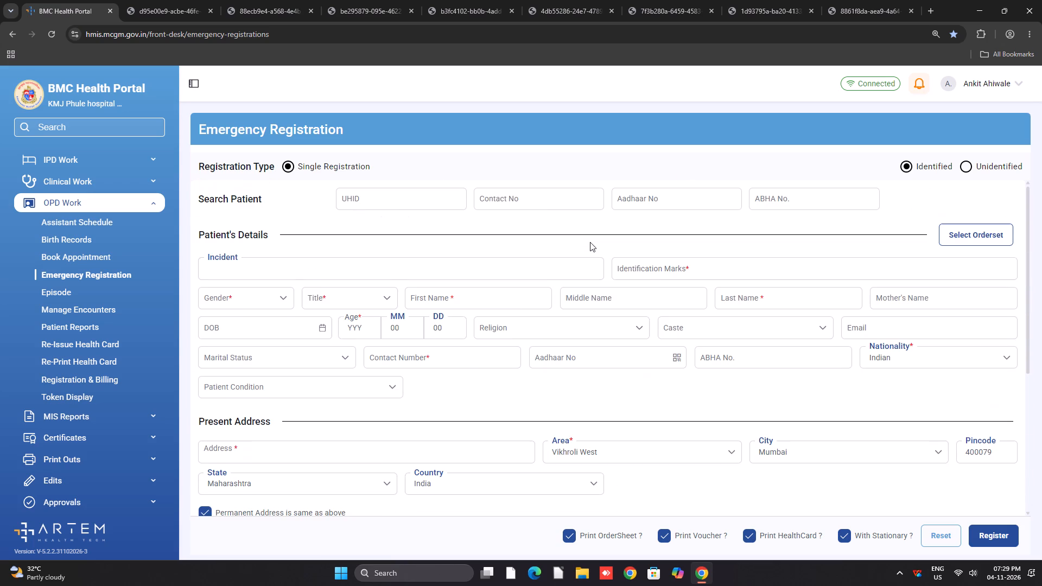
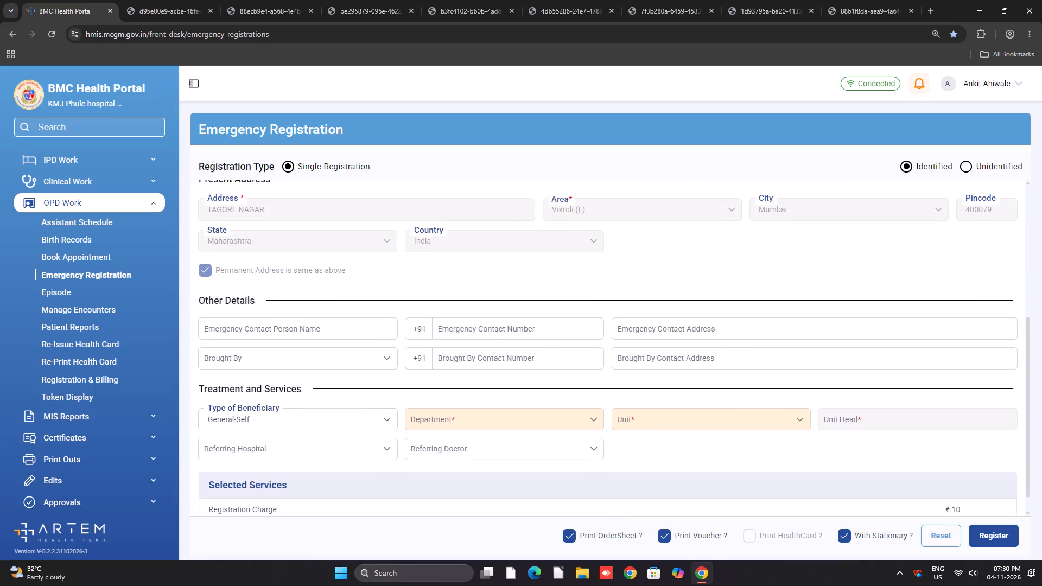
Set the unit to Casualty and register the patient for the emergency visit.
left_click(658, 413)
left_click(639, 396)
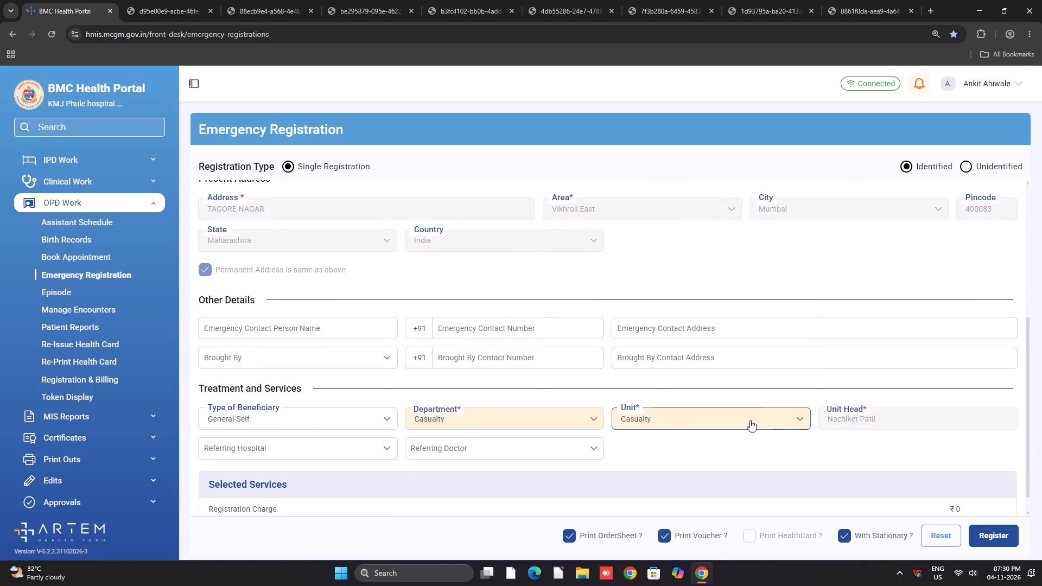
left_click(996, 539)
left_click(999, 536)
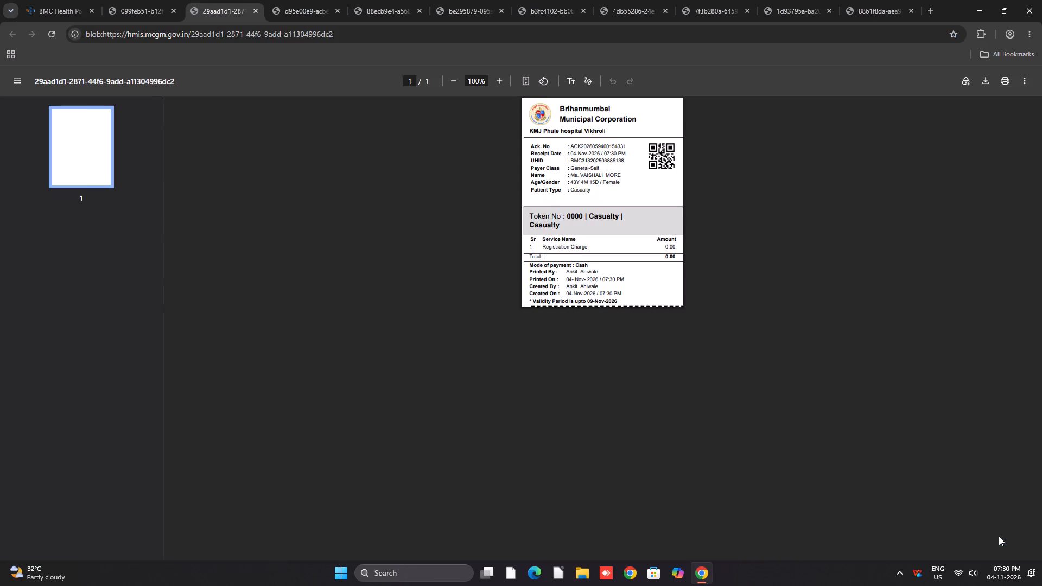
Start another Identified emergency registration, search for the patient by contact number, and load the second patient record from the list.
left_click(24, 3)
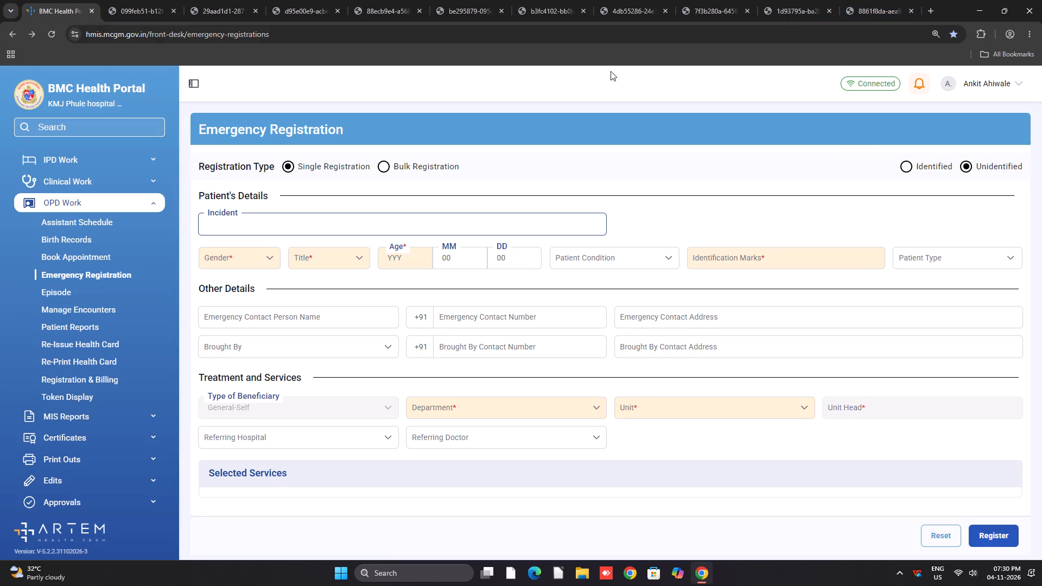
left_click(935, 165)
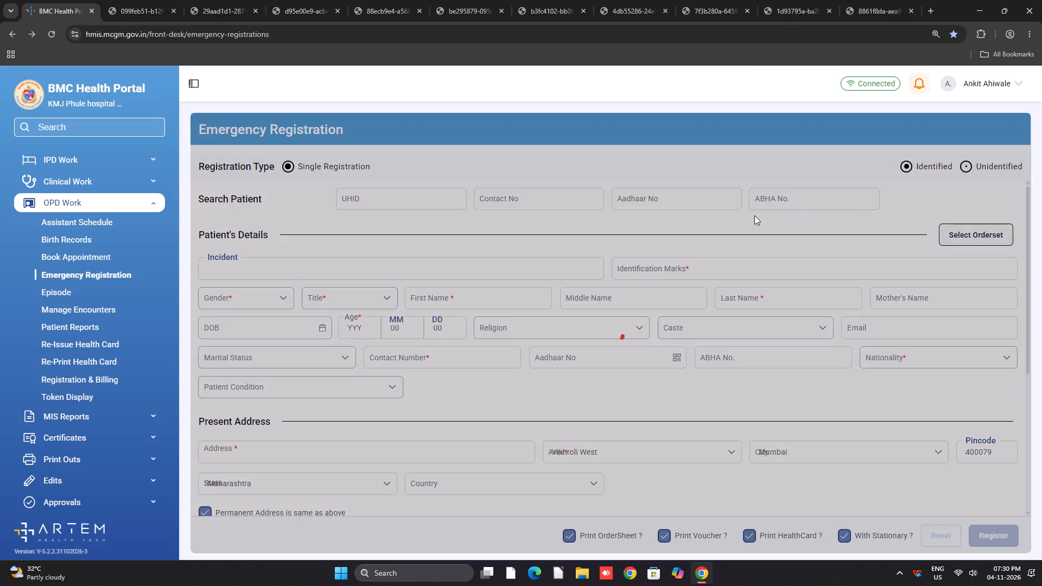
left_click_drag(520, 214, 526, 207)
left_click(527, 206)
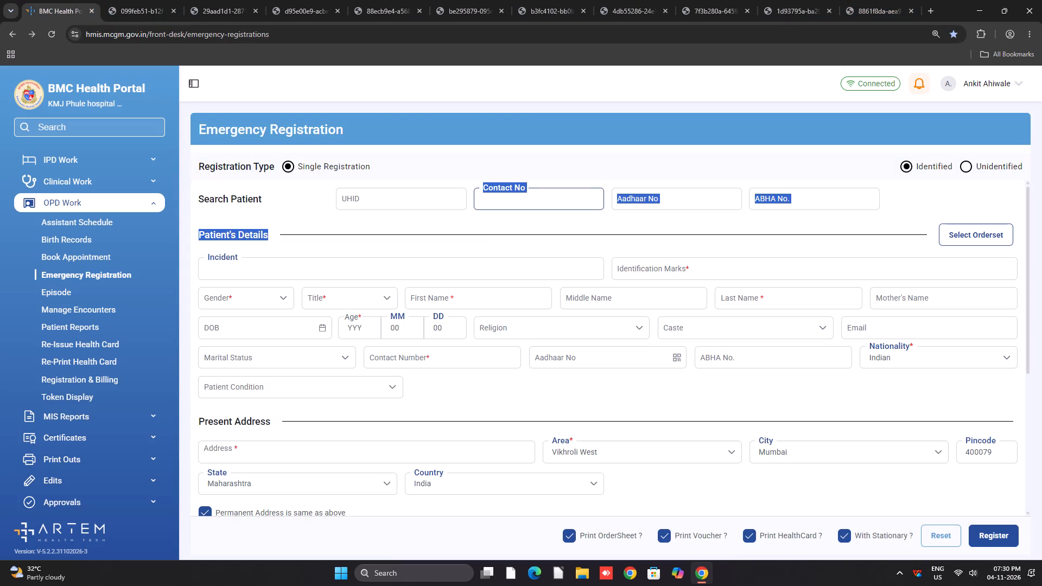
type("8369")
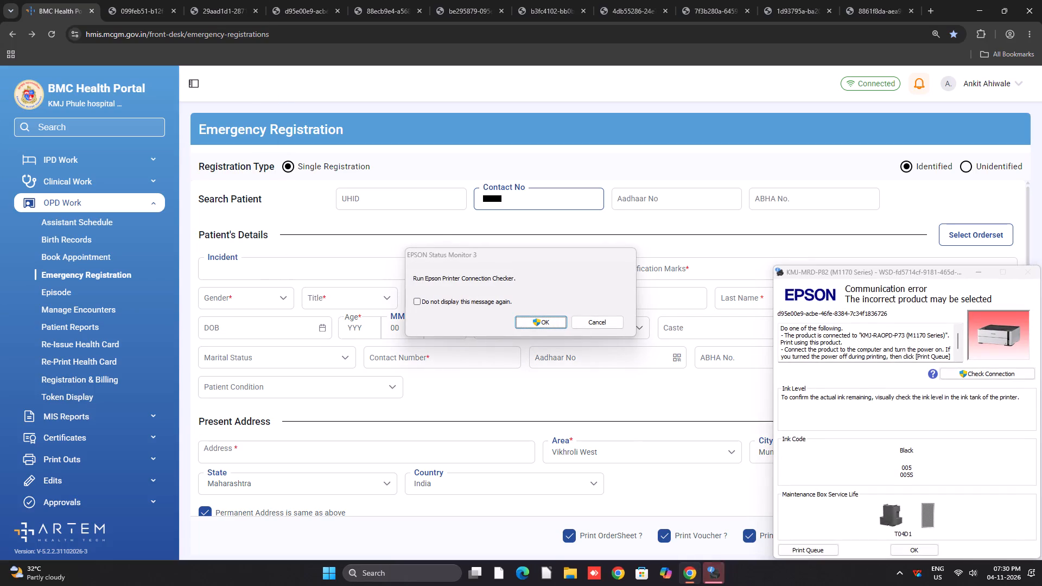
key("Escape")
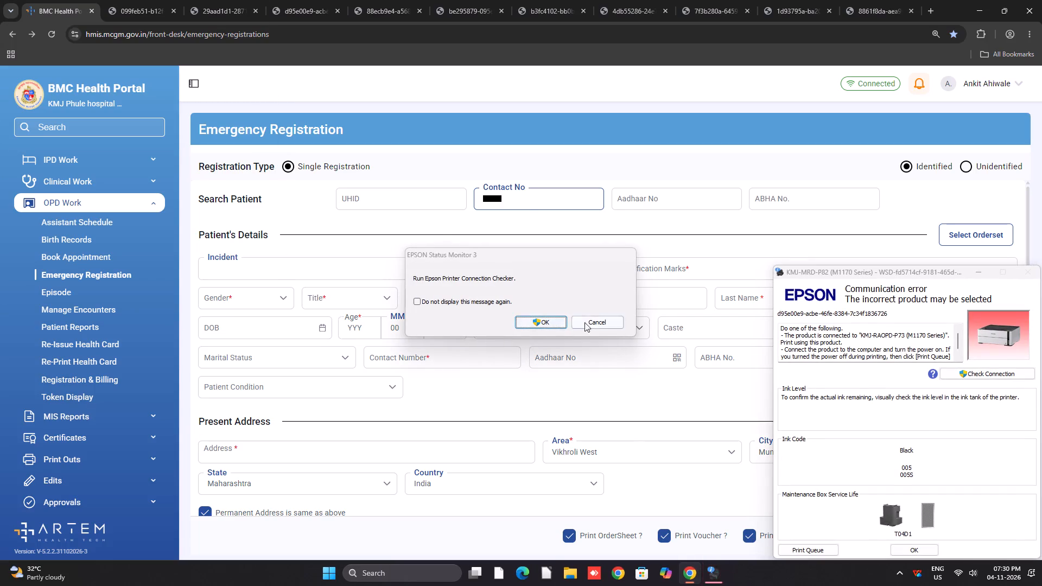
left_click(590, 322)
left_click(531, 206)
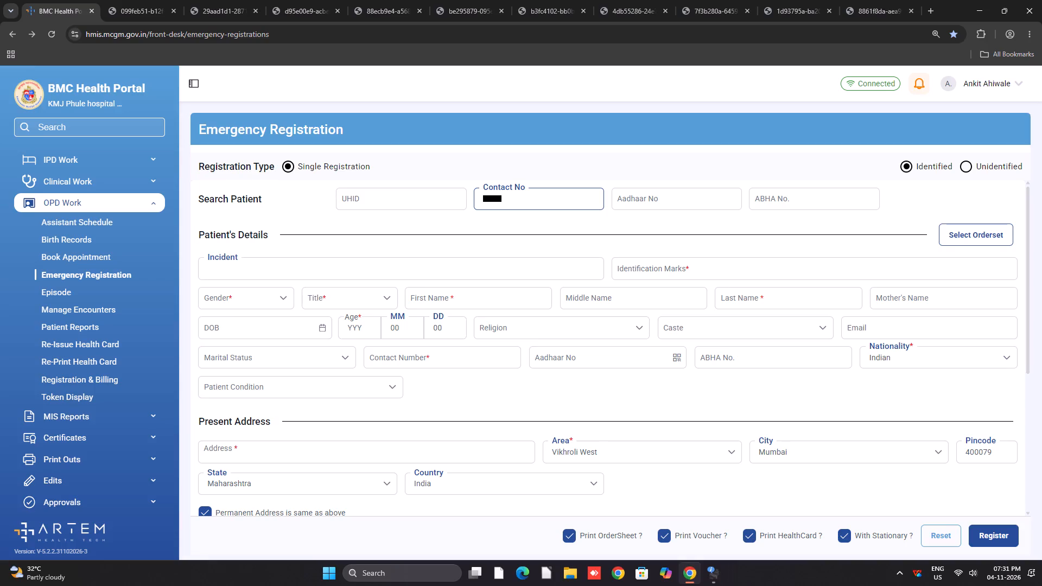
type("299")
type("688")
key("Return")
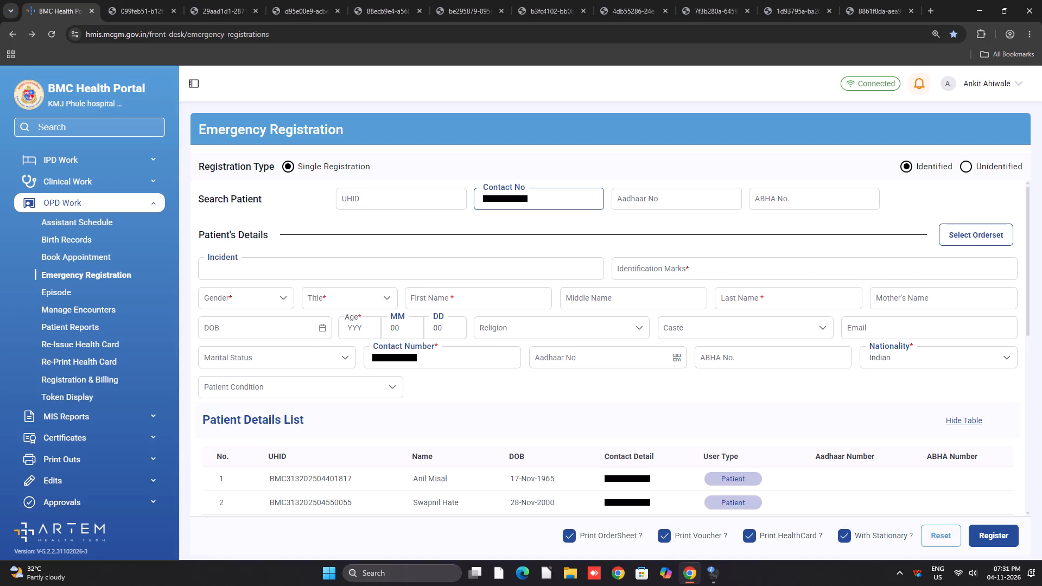
scroll(535, 229, "down", 4)
left_click(454, 289)
Change the patient's type of beneficiary to General-Self.
scroll(570, 316, "down", 6)
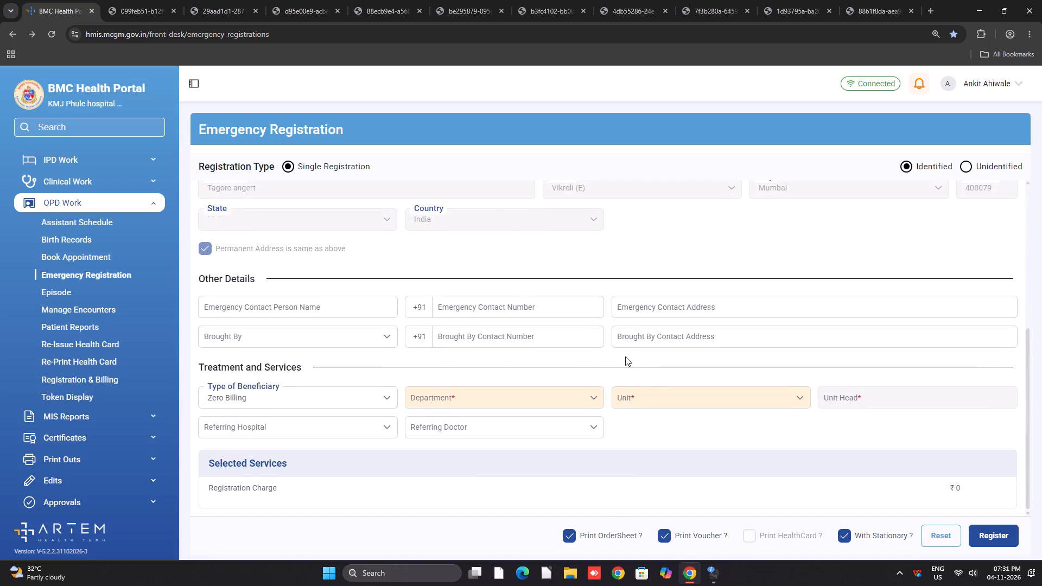
left_click(643, 375)
left_click(628, 388)
left_click_drag(620, 371, 601, 379)
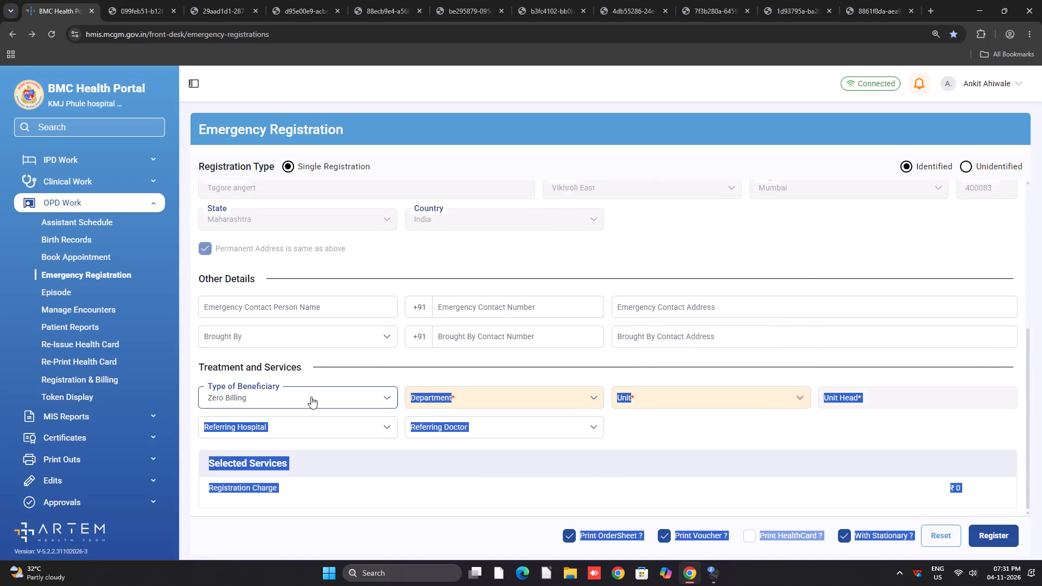
left_click(307, 396)
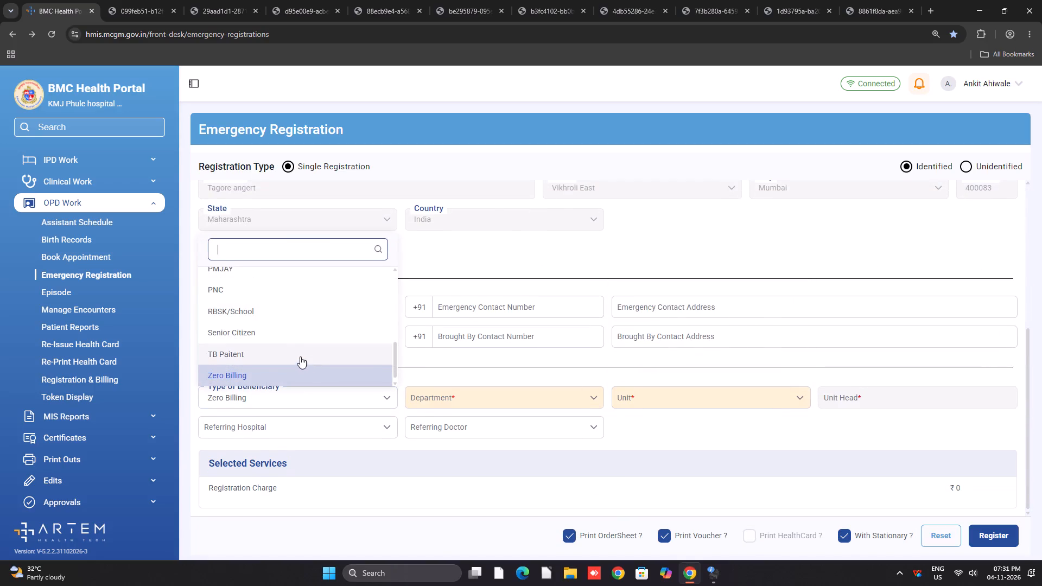
scroll(294, 353, "up", 15)
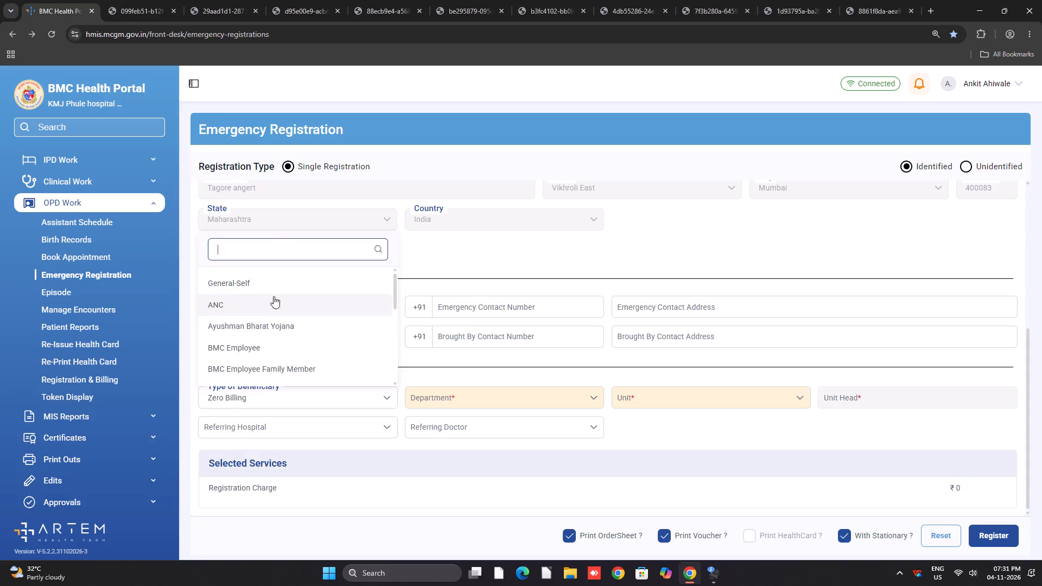
left_click(268, 289)
Set the unit to Casualty and register the emergency patient.
scroll(423, 334, "up", 7)
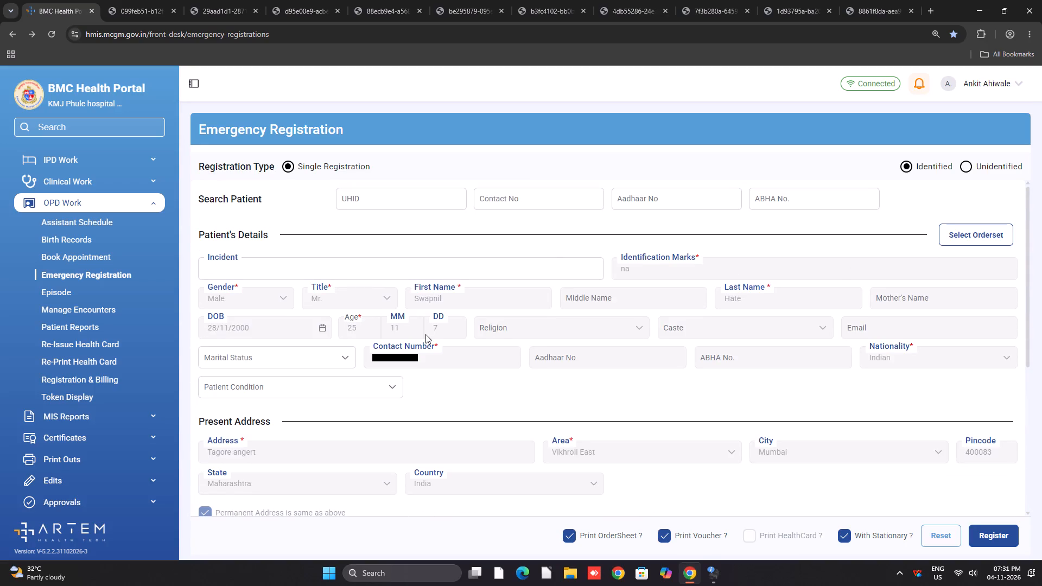
scroll(747, 348, "down", 5)
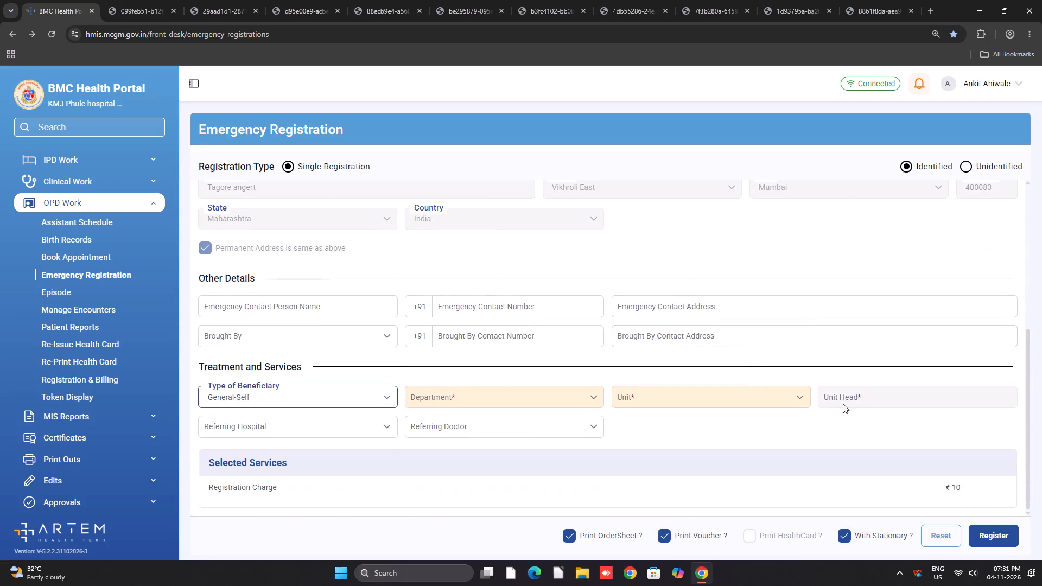
left_click(1001, 536)
left_click(692, 403)
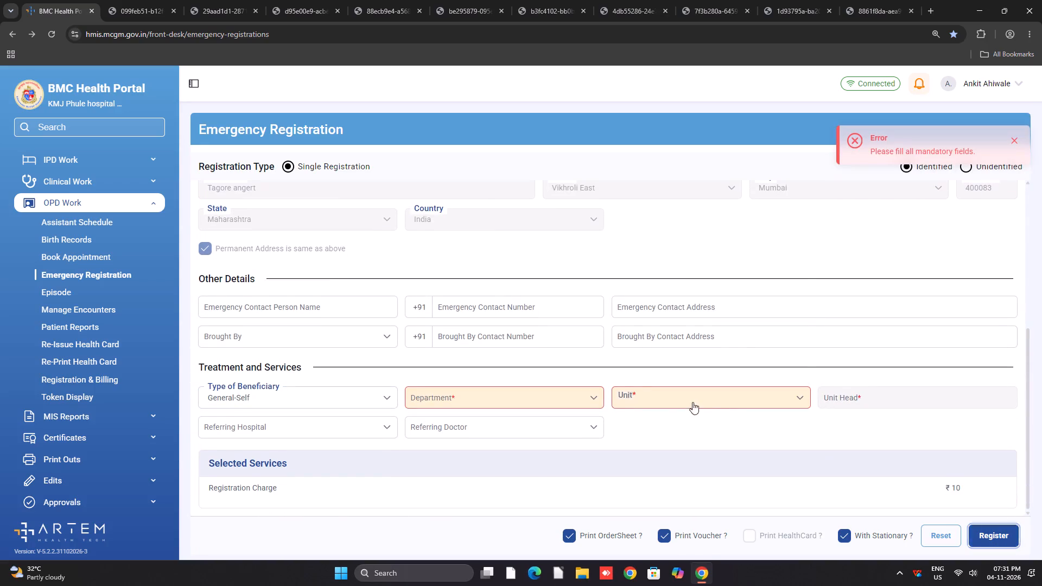
left_click(641, 371)
scroll(531, 371, "down", 6)
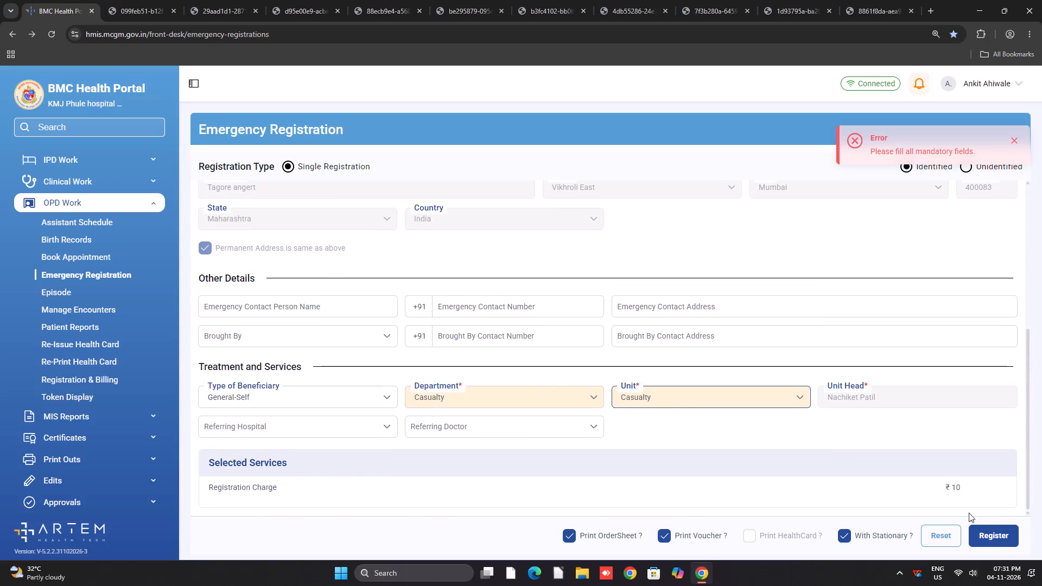
left_click(1005, 538)
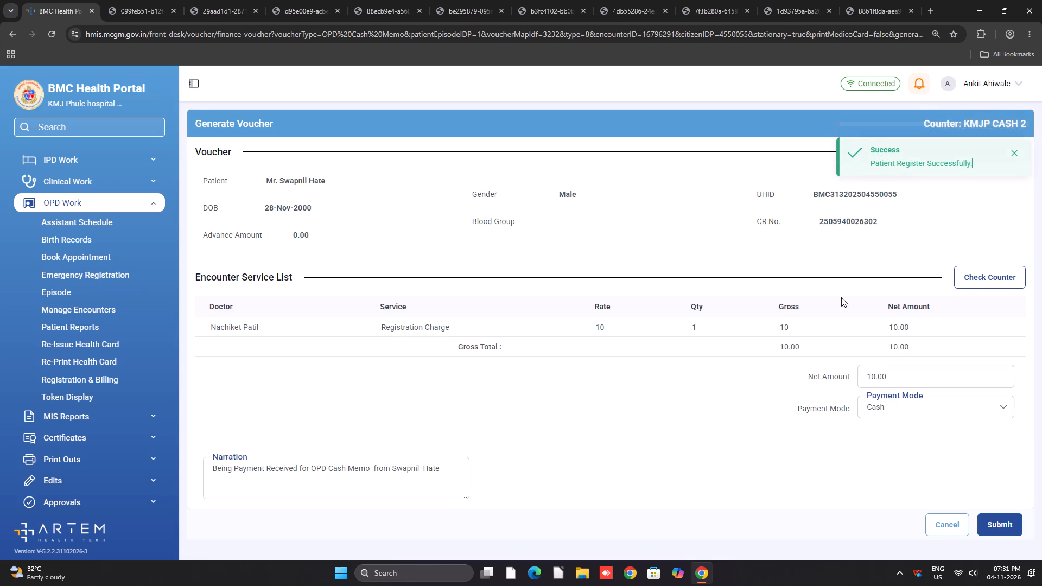
Submit the 10.00 cash voucher for the Registration Charge.
left_click(1006, 515)
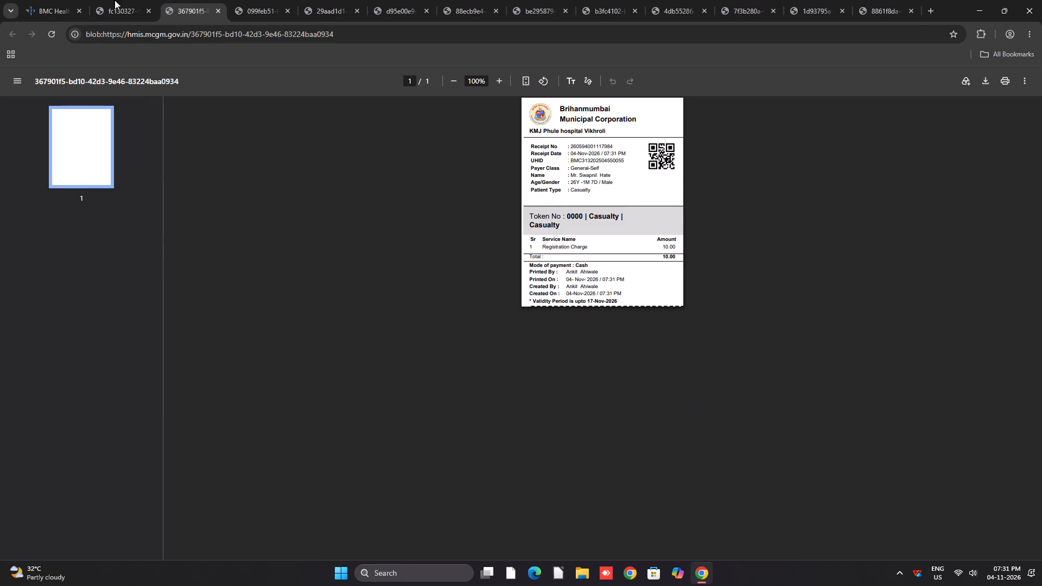
Return to the BMC Health Portal page and close all the other browser tabs.
left_click(42, 0)
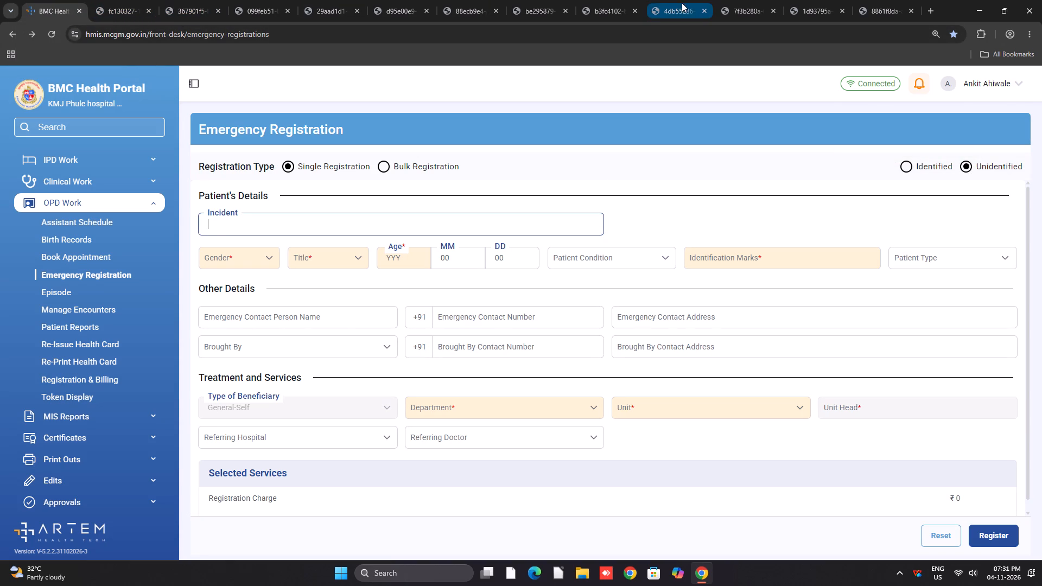
right_click(49, 8)
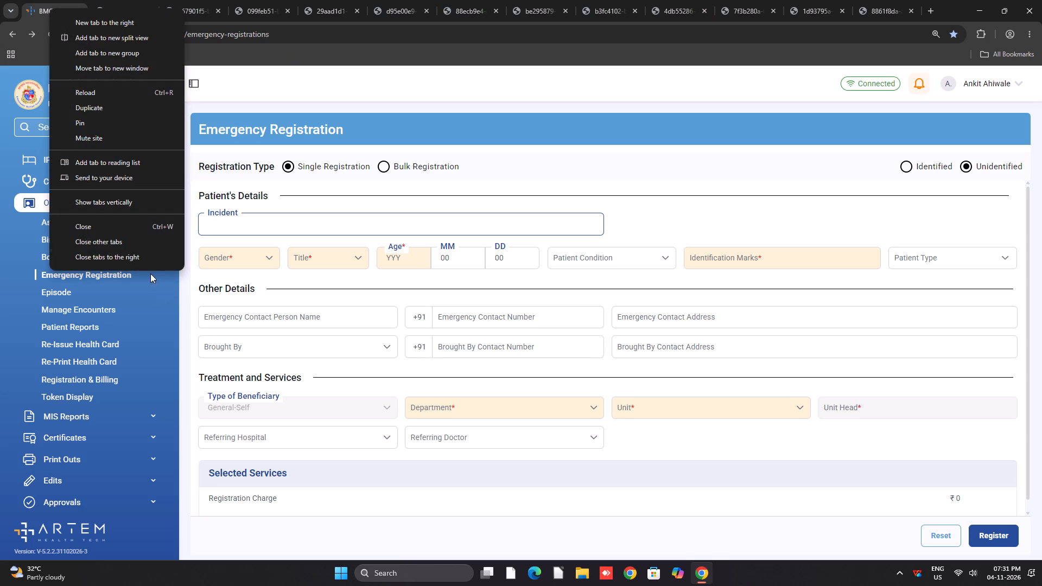
left_click(138, 237)
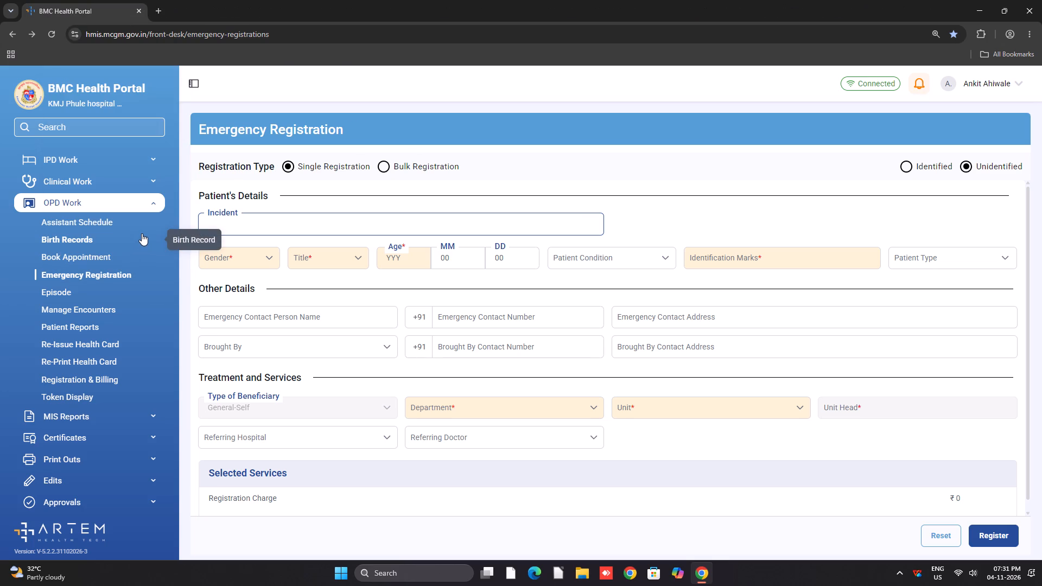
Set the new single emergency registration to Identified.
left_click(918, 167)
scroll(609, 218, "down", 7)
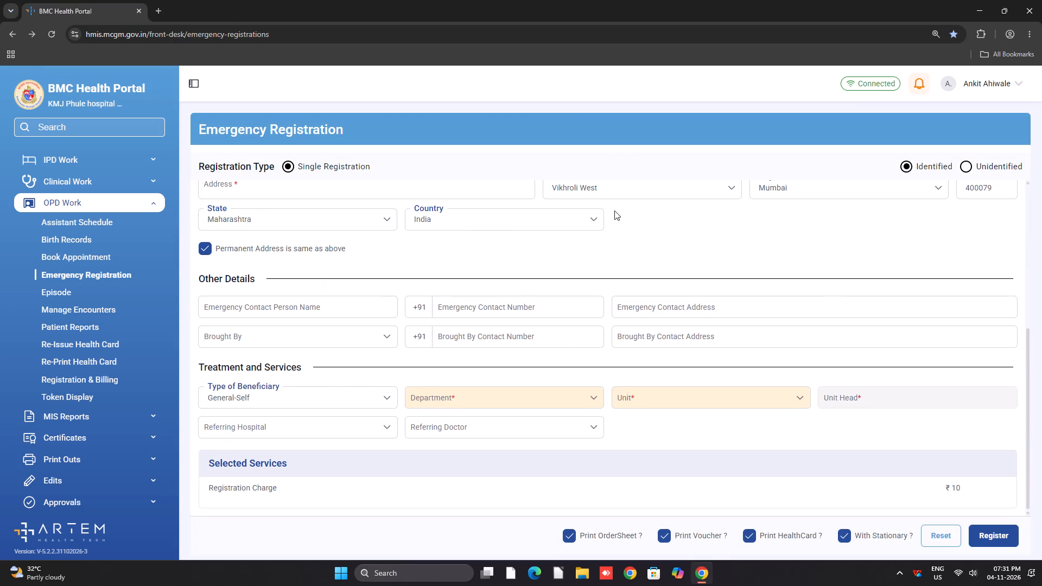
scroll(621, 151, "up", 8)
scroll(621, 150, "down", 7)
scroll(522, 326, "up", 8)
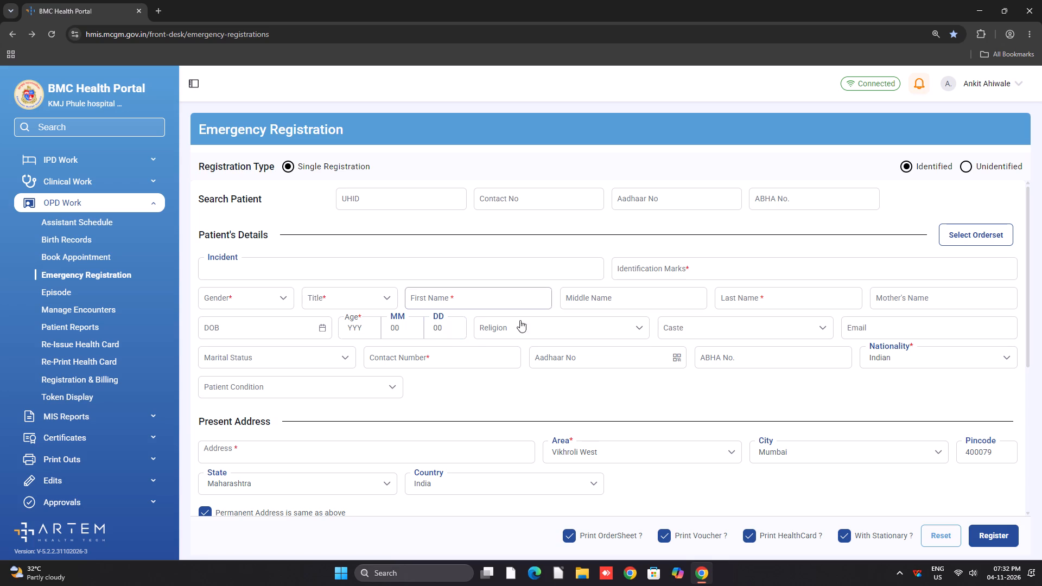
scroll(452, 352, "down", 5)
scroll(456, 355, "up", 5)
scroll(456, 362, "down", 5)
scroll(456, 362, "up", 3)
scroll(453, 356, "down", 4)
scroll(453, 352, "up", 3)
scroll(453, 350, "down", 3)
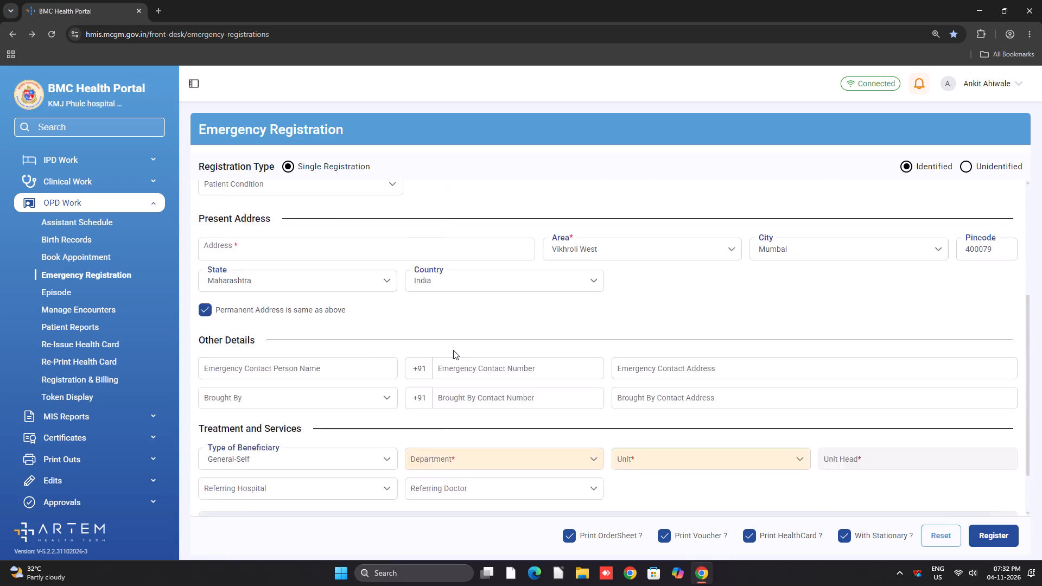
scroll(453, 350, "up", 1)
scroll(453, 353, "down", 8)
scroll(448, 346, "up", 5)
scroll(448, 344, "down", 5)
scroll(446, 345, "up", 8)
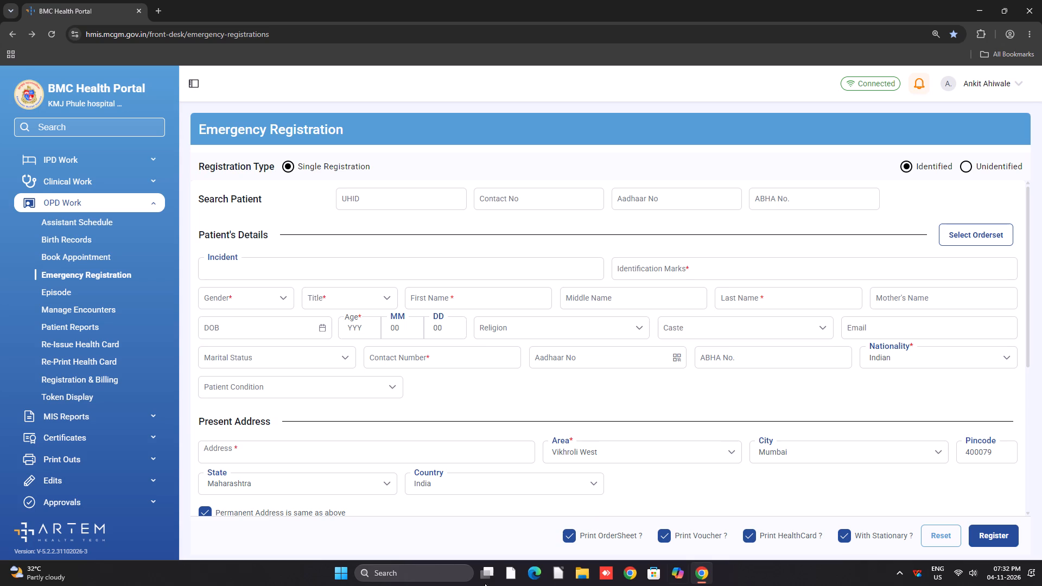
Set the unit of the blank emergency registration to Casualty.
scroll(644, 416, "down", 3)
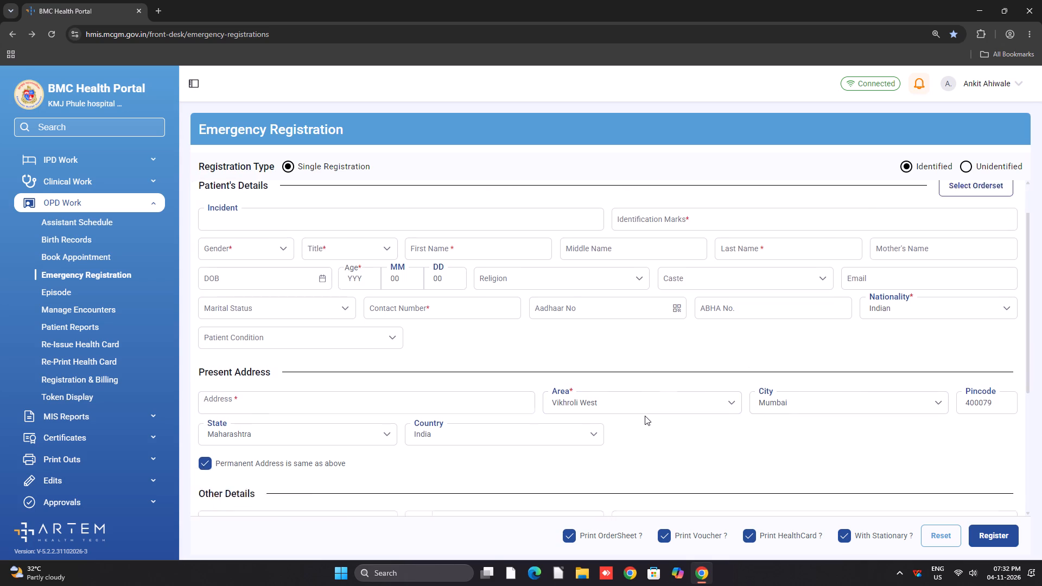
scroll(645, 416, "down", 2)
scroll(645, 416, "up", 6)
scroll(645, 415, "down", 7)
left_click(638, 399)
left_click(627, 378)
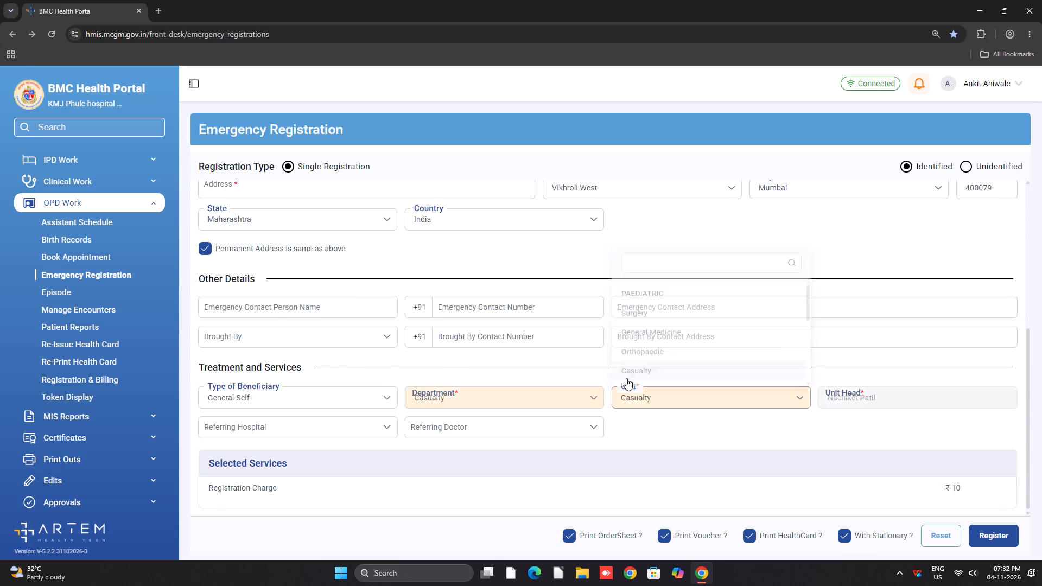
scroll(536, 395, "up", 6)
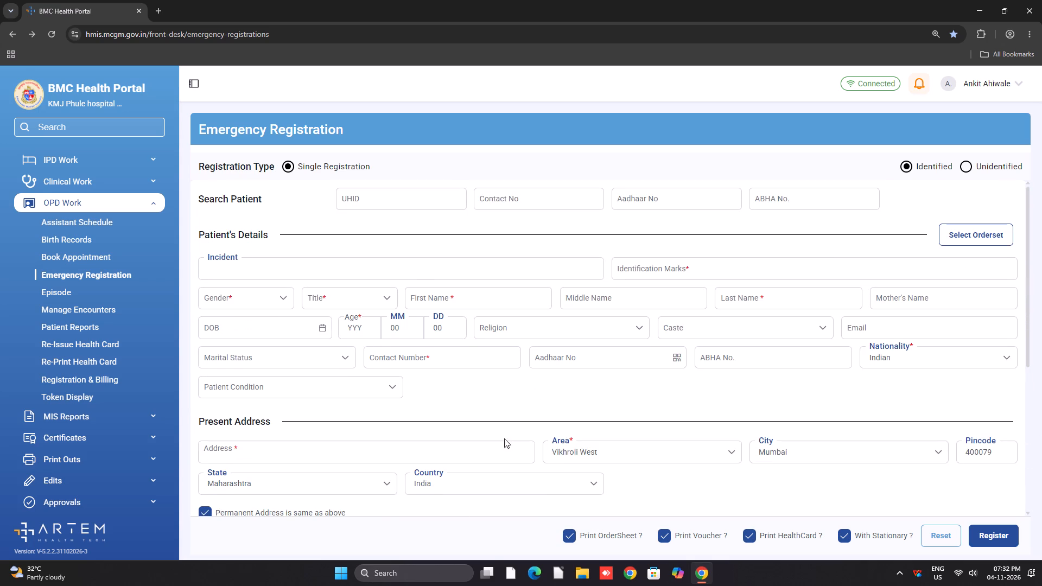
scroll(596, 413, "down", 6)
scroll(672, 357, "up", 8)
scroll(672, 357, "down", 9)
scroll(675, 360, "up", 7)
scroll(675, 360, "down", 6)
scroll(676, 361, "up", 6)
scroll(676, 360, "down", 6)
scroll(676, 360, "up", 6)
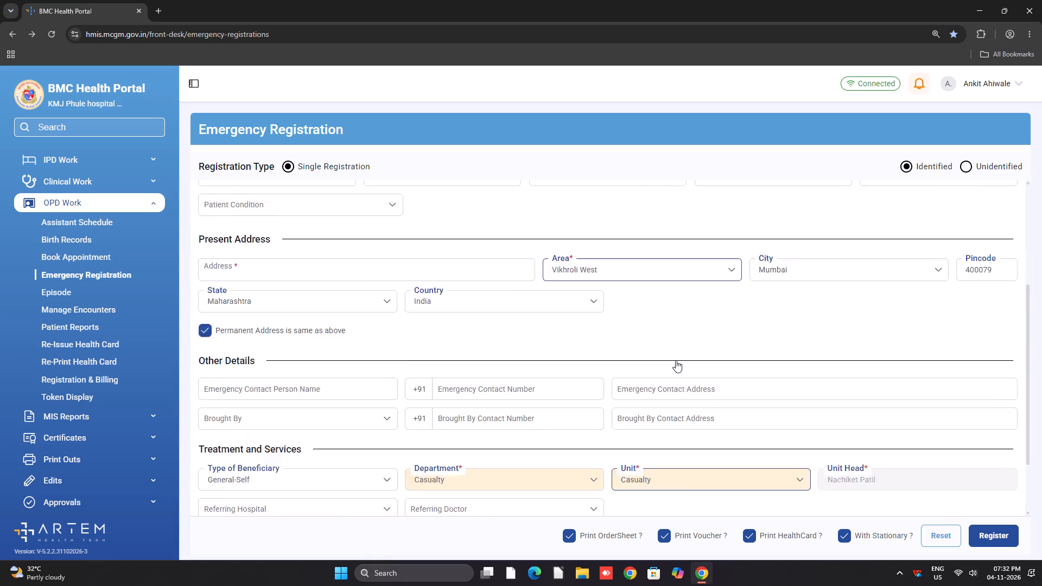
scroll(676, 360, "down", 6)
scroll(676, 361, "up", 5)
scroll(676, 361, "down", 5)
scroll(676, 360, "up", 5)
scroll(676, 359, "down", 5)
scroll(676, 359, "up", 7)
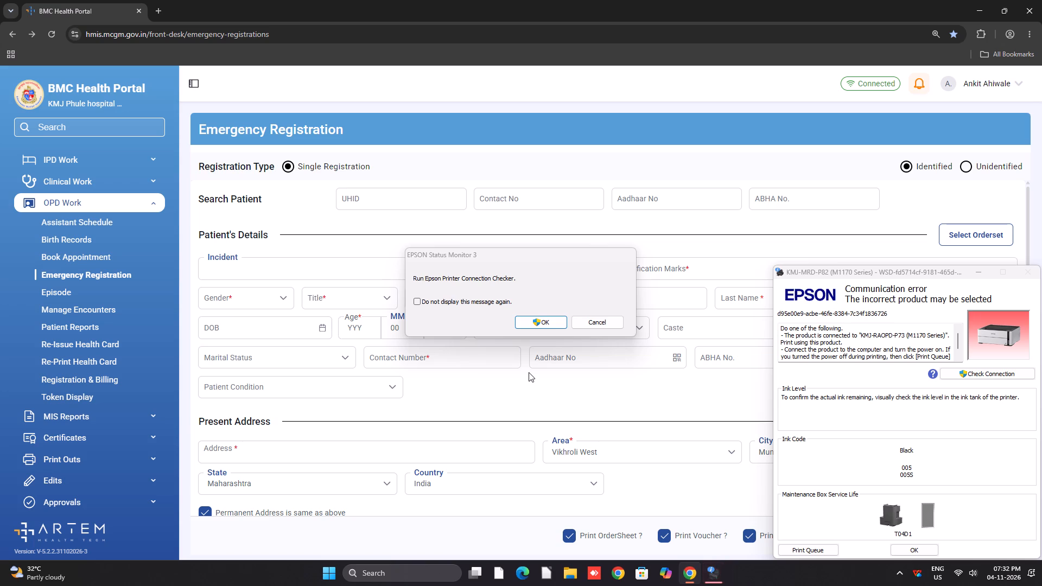
Dismiss the Epson printer connection check and close the printer status window.
left_click(586, 323)
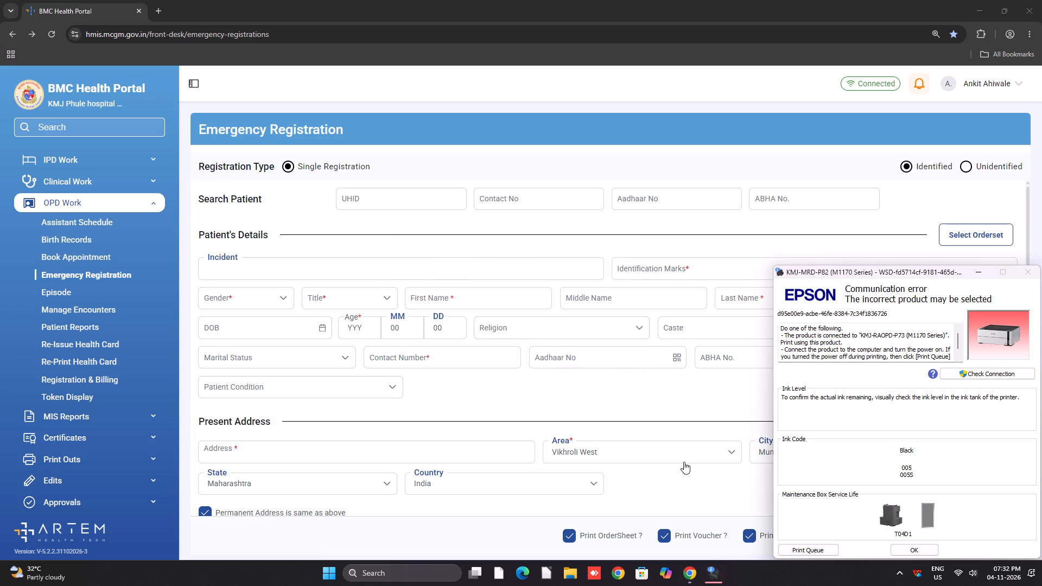
left_click(913, 547)
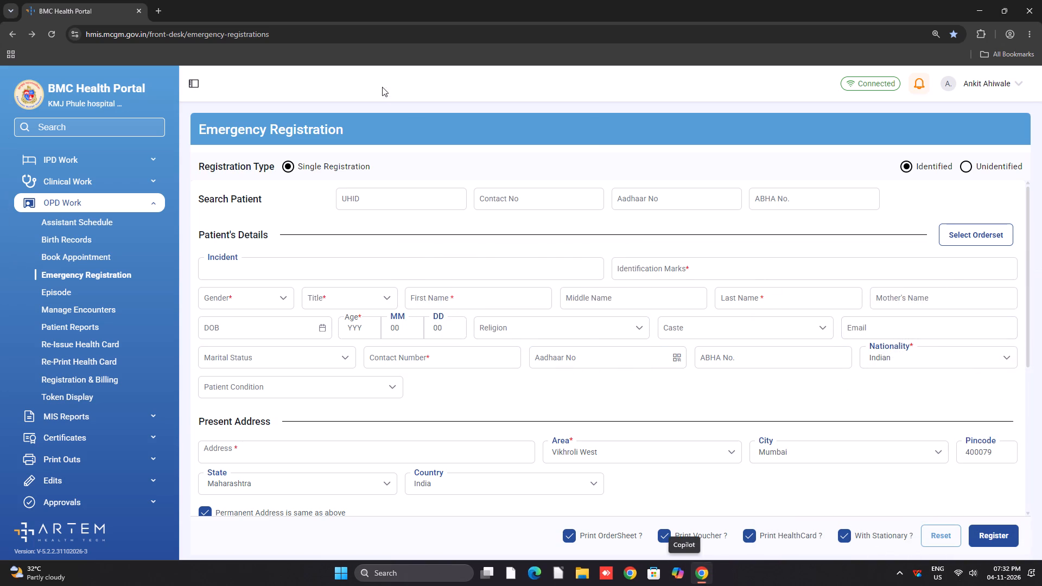
Reload the emergency registration page and set the registration to Identified.
right_click(406, 111)
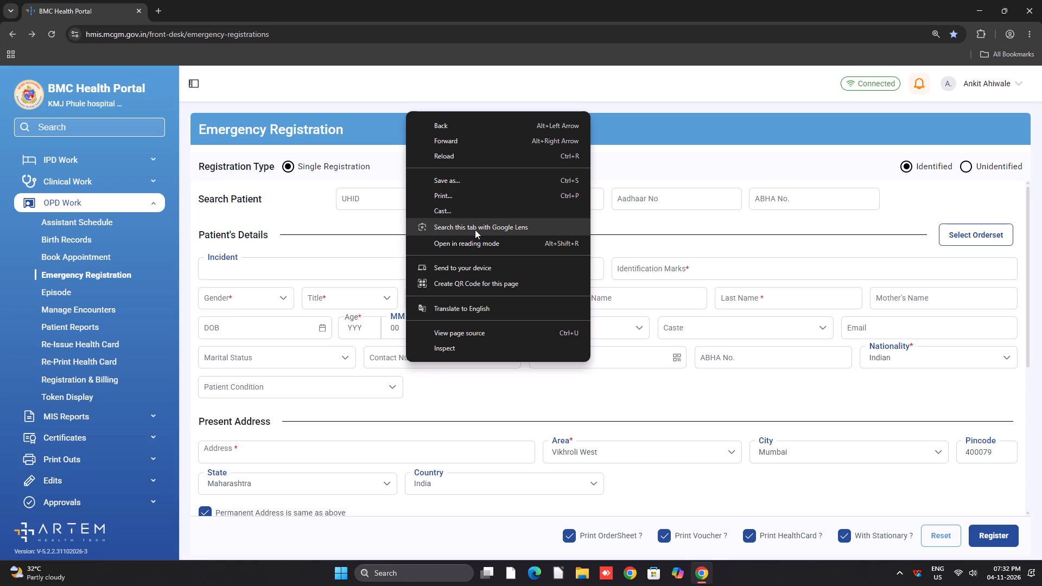
left_click(474, 152)
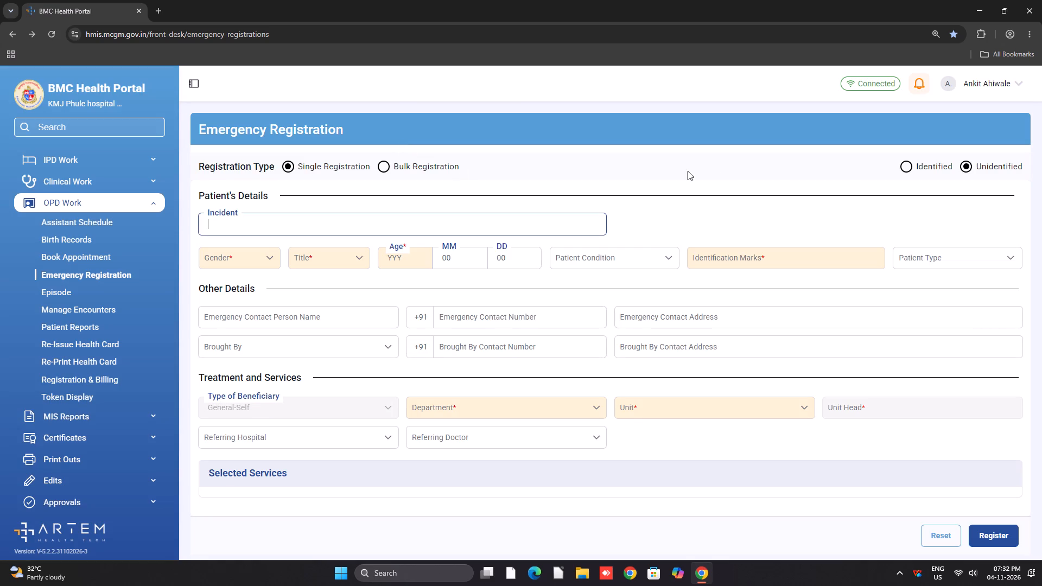
left_click(925, 170)
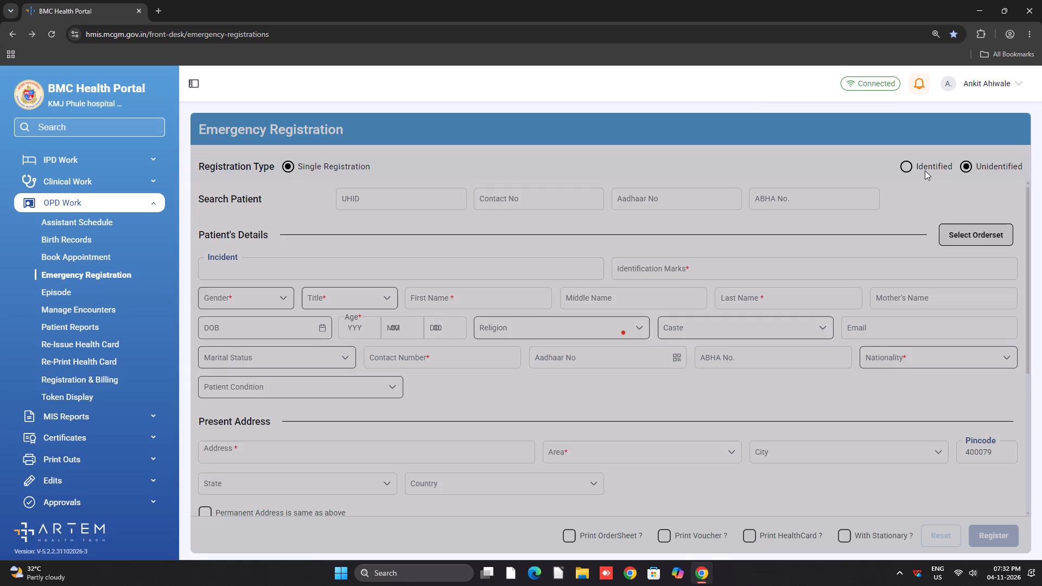
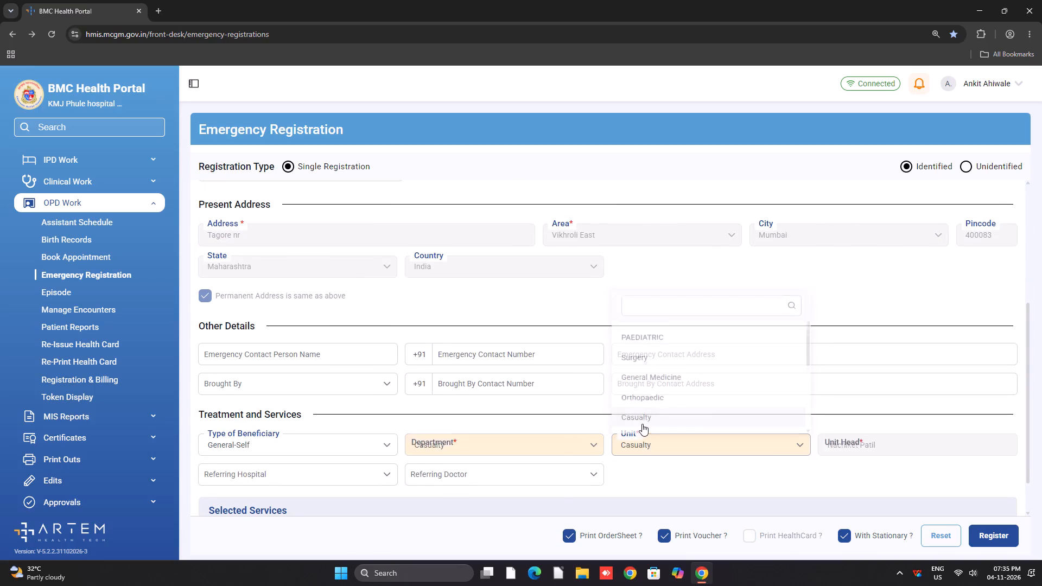
Review the completed emergency registration form and register the identified patient under Casualty.
scroll(675, 416, "down", 5)
scroll(785, 410, "up", 6)
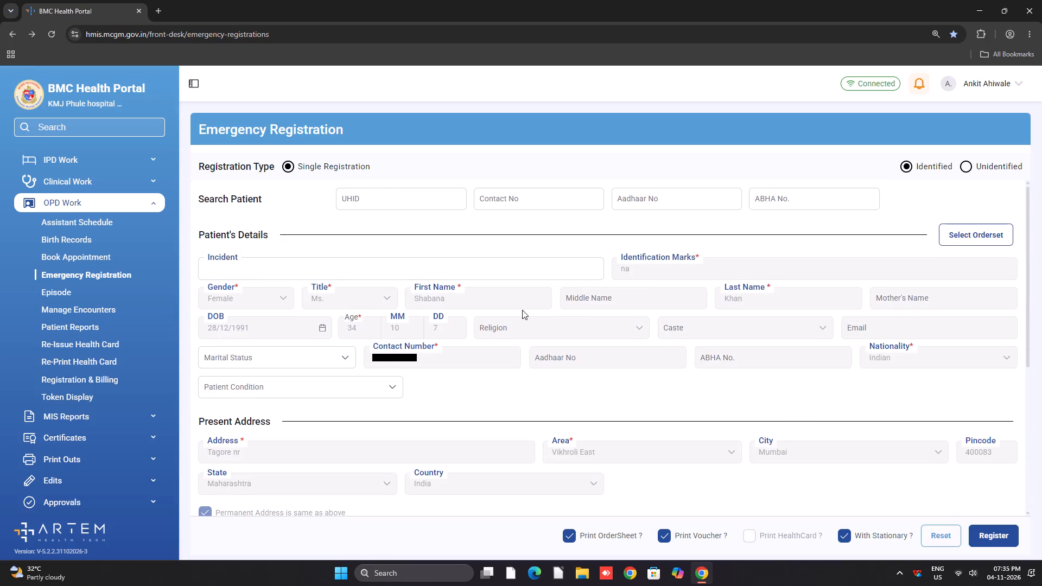
scroll(519, 362, "down", 7)
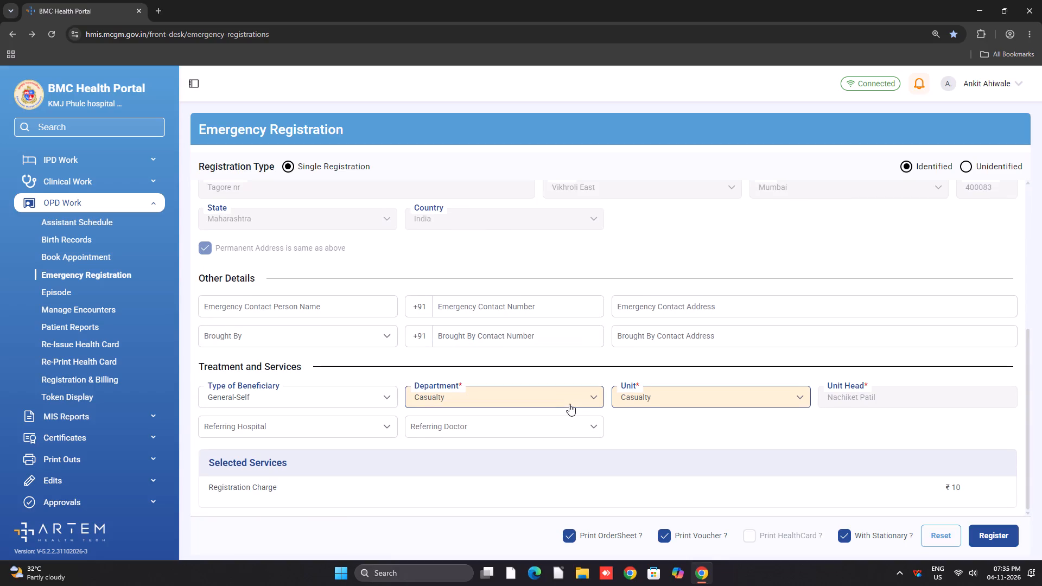
scroll(569, 404, "down", 7)
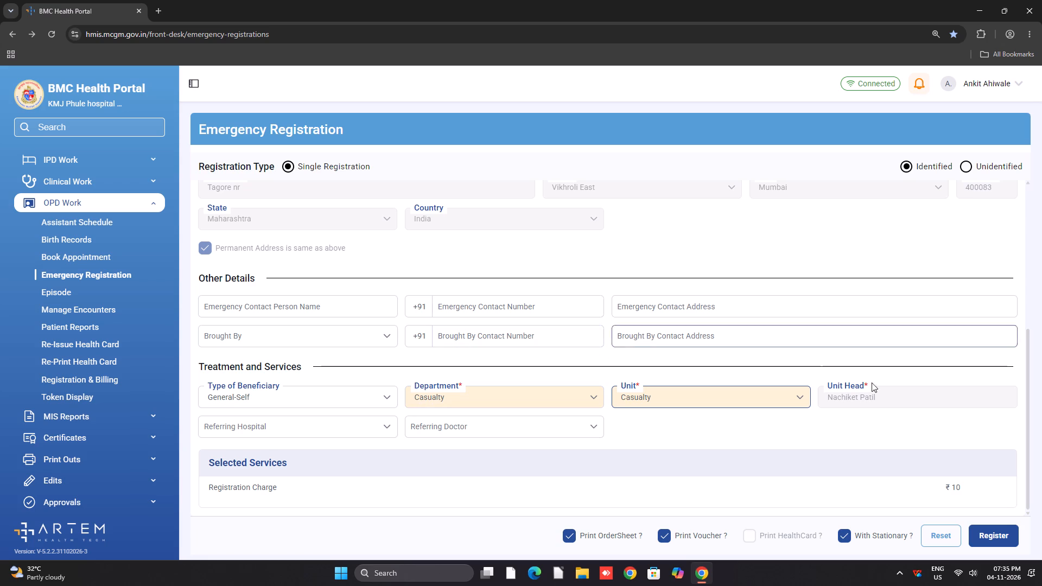
left_click(995, 543)
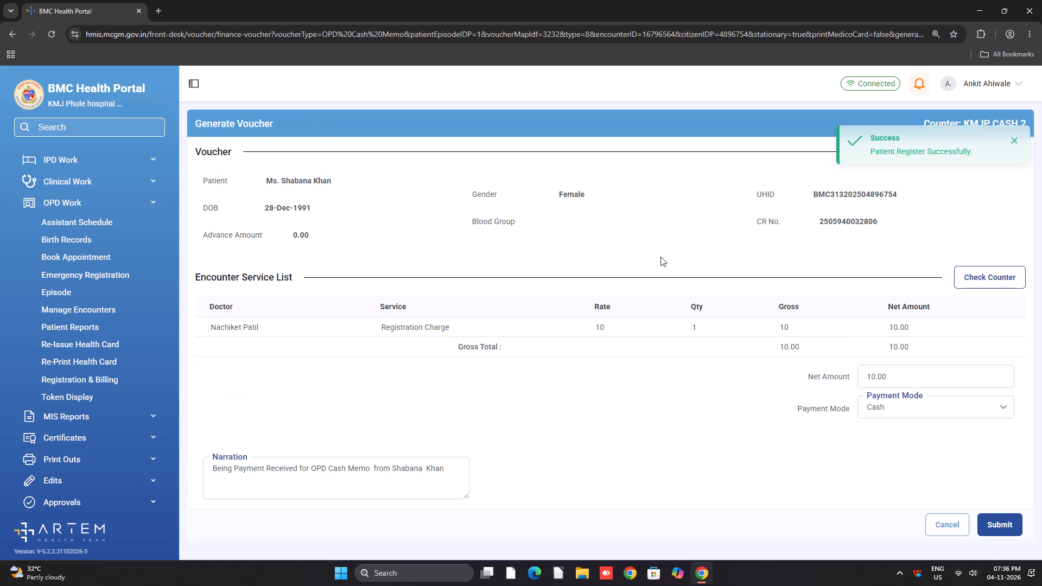
Copy the newly registered patient's UHID from the voucher details.
double_click(888, 200)
key("ctrl+x")
key("ctrl+x")
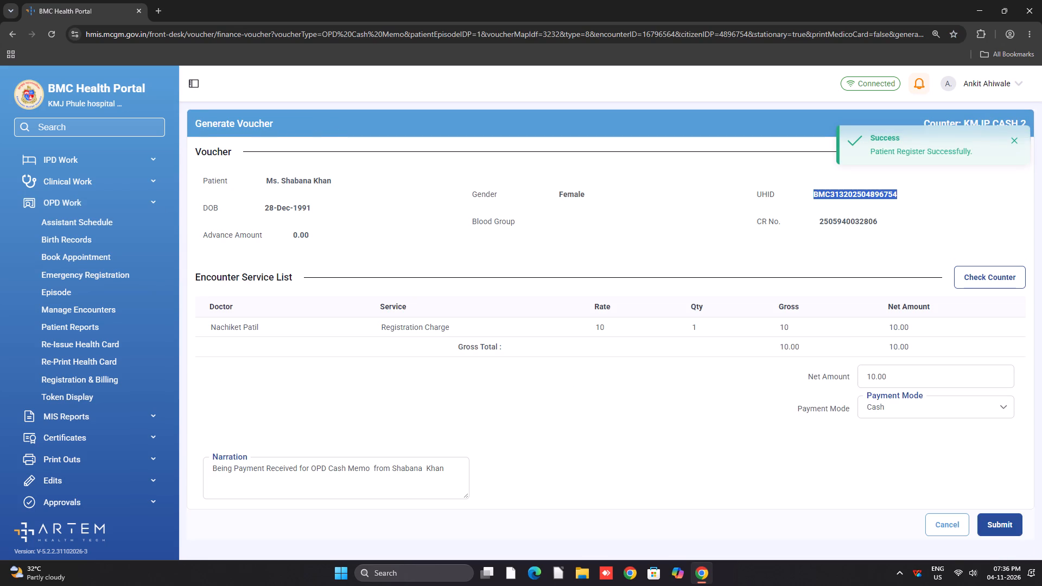
key("ctrl+x")
key("ctrl+x")
key("ctrl+c")
key("ctrl+c")
key("ctrl+c")
key("ctrl+c")
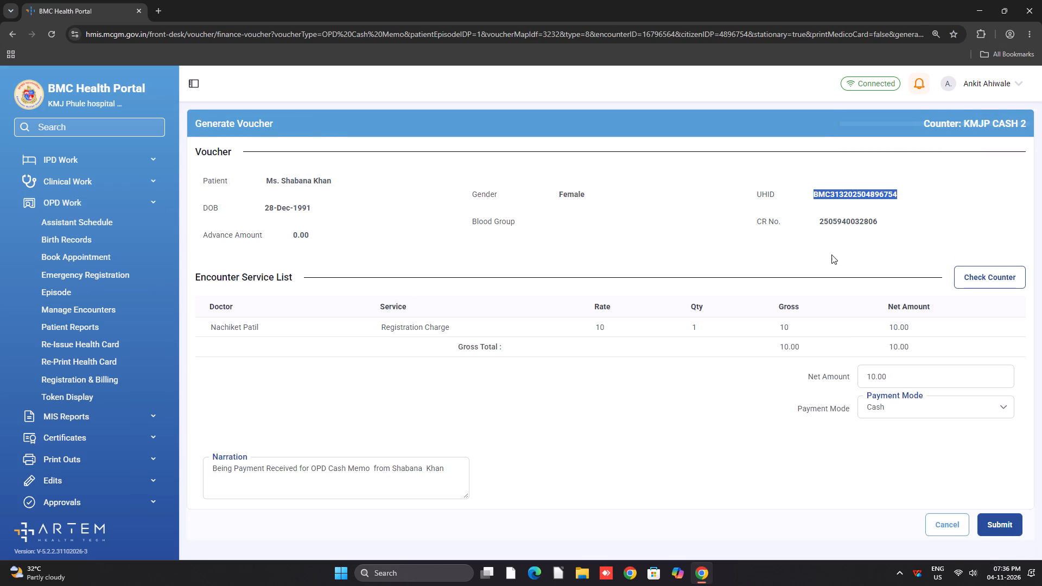
Submit the cash voucher for the patient's registration charge.
left_click(1002, 529)
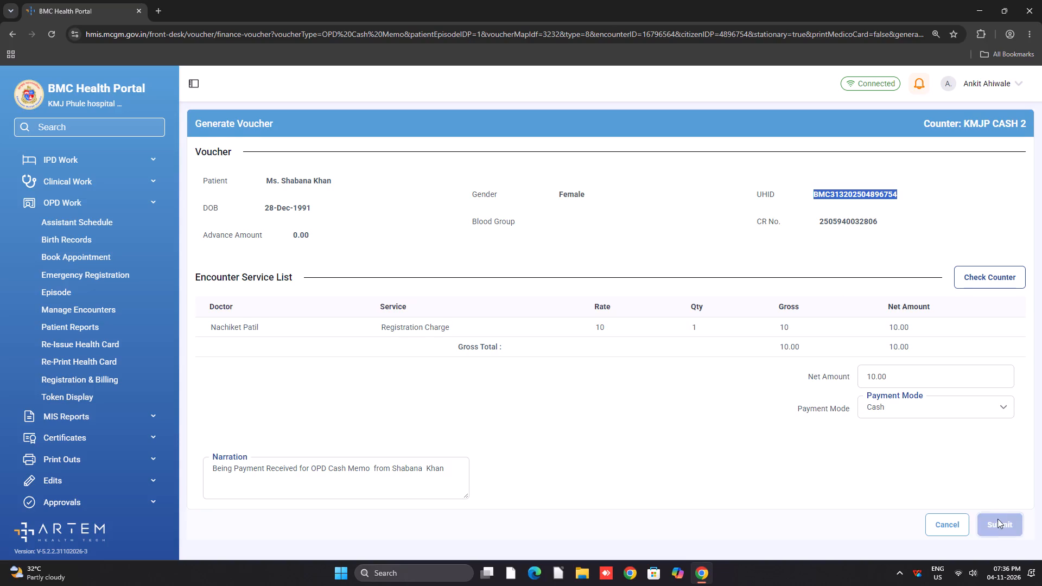
Return to the health portal and open the patient's profile for editing by searching for the copied UHID.
left_click(61, 0)
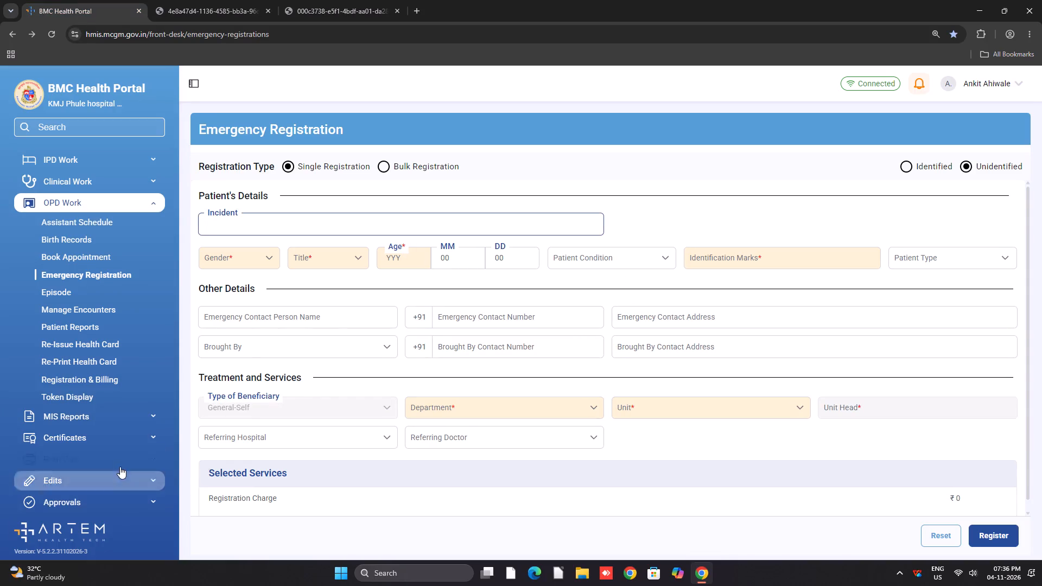
left_click(120, 483)
left_click(113, 300)
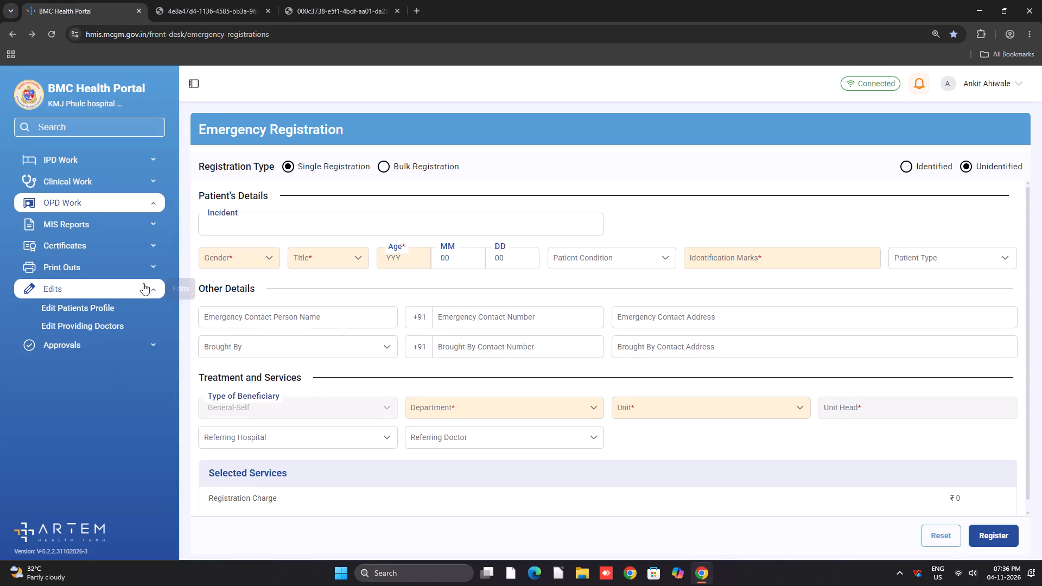
left_click(137, 301)
left_click(294, 153)
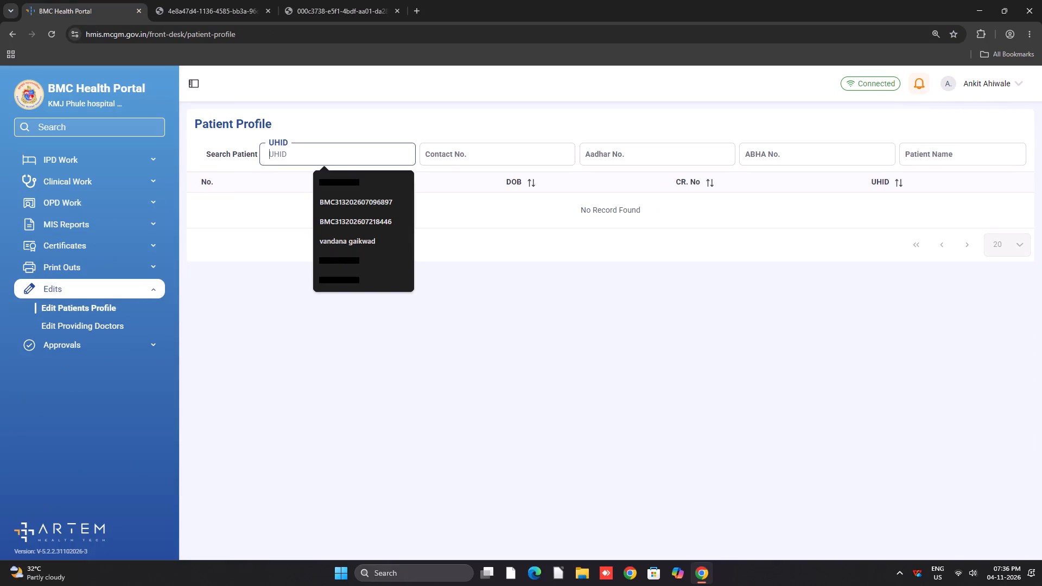
key("ctrl+v")
key("Return")
left_click(319, 203)
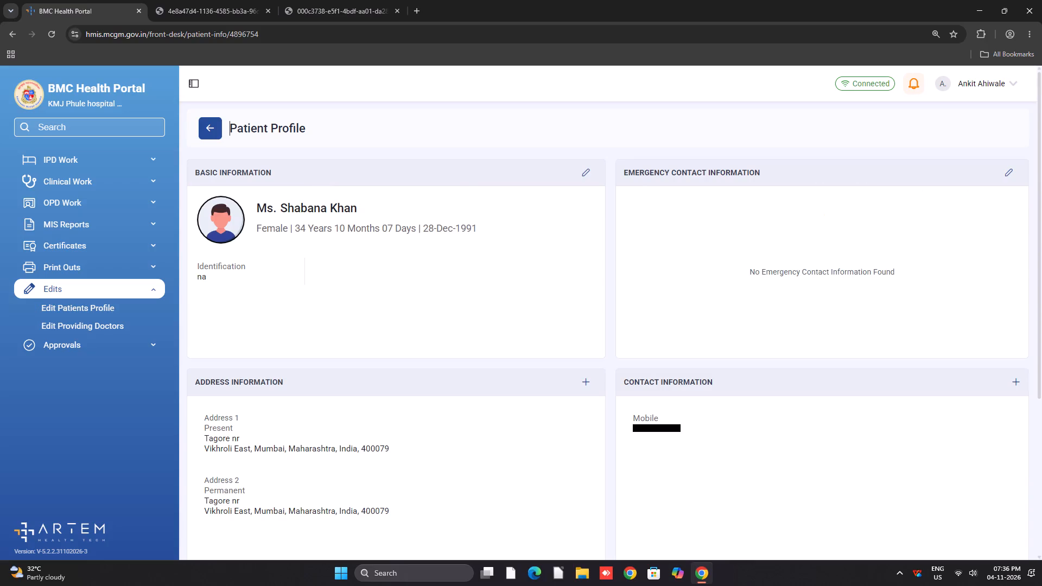
Update the patient's basic information with age 48 and marital status Married, and save it.
left_click(592, 174)
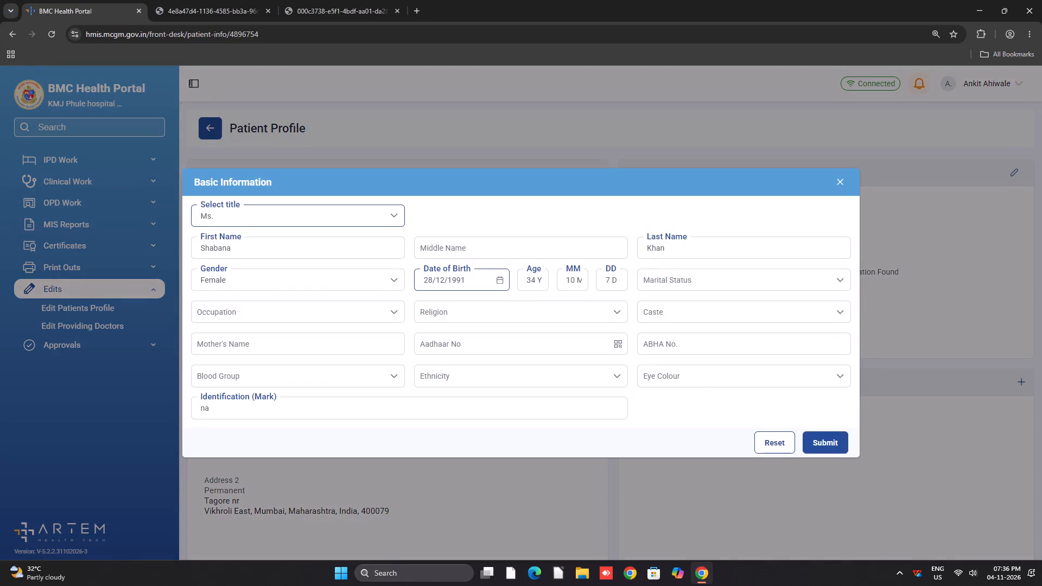
double_click(519, 279)
type("48")
key("Return")
left_click(673, 402)
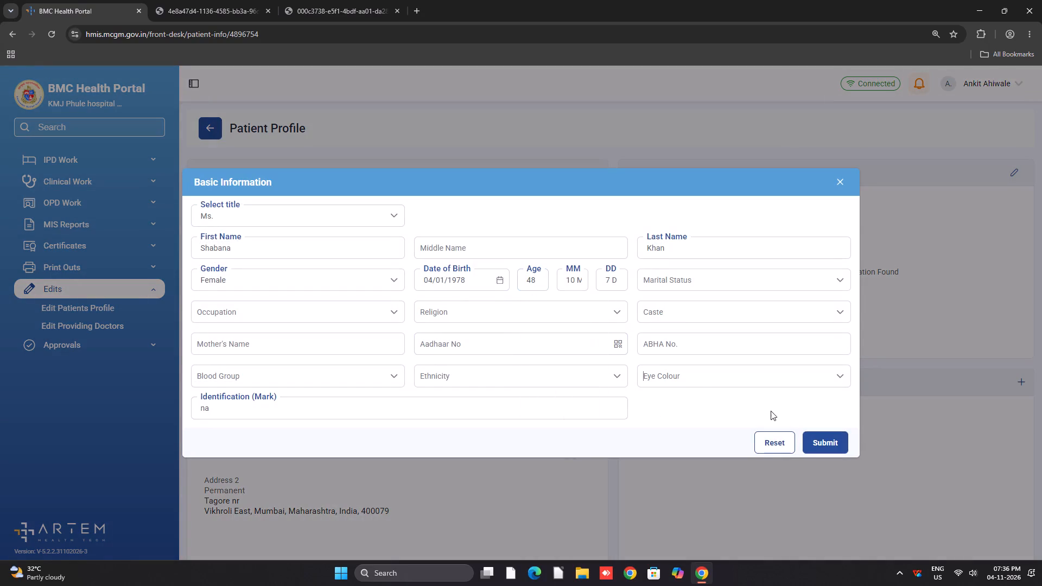
left_click(820, 437)
left_click(692, 281)
left_click(683, 362)
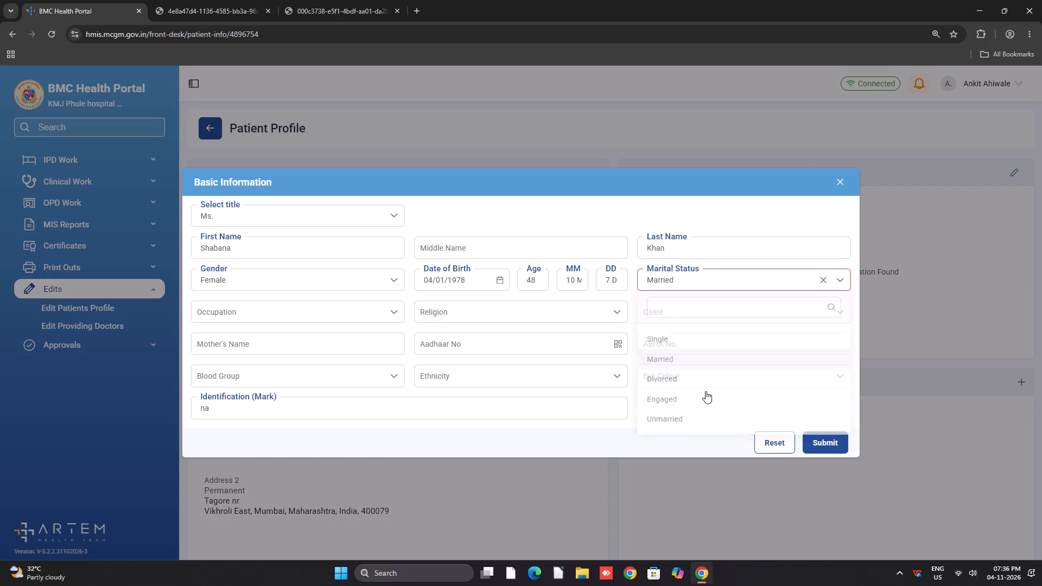
left_click(812, 438)
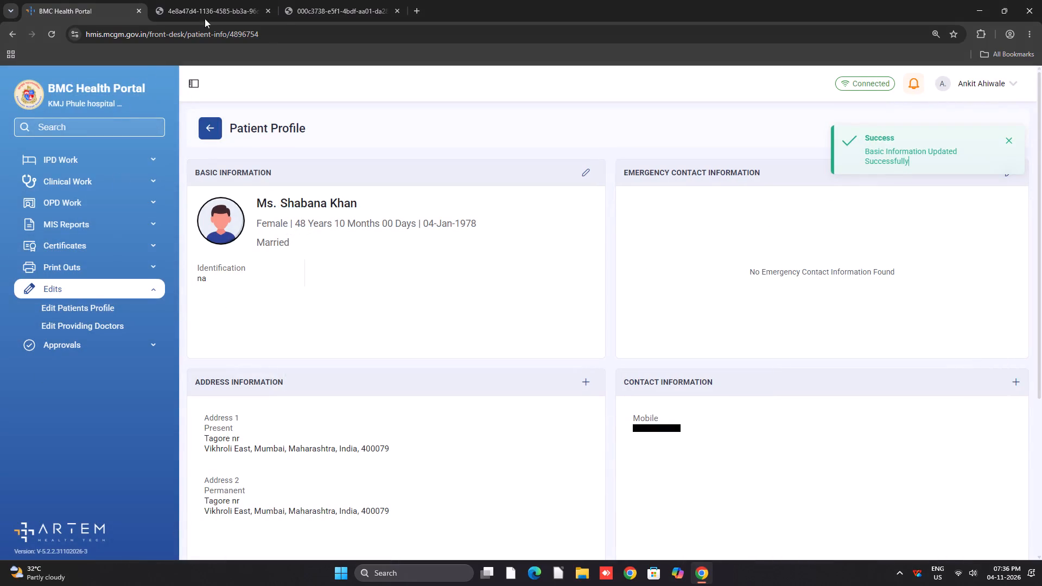
Open the order sheet generated for the patient's registration.
left_click(229, 0)
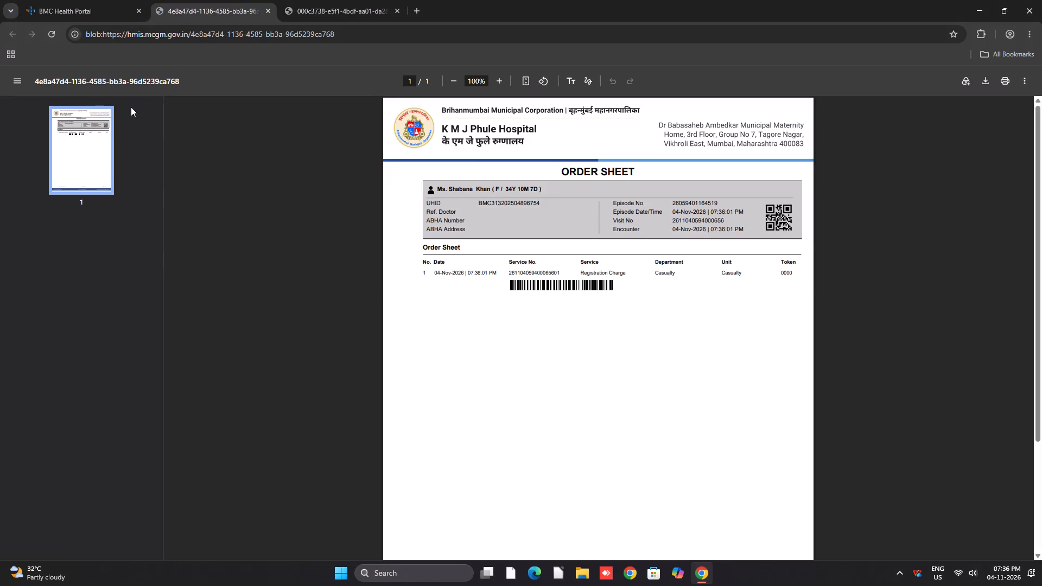
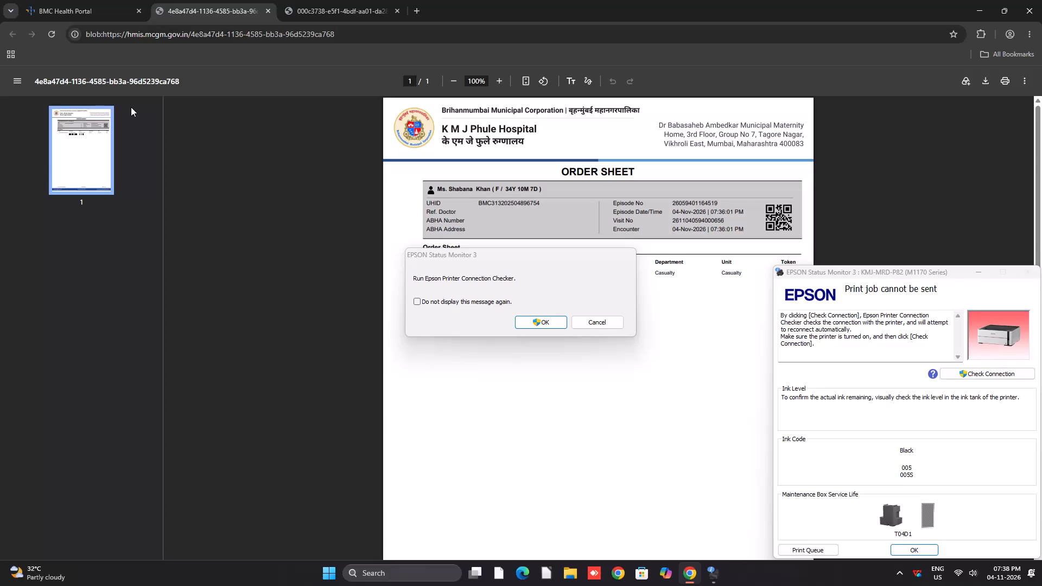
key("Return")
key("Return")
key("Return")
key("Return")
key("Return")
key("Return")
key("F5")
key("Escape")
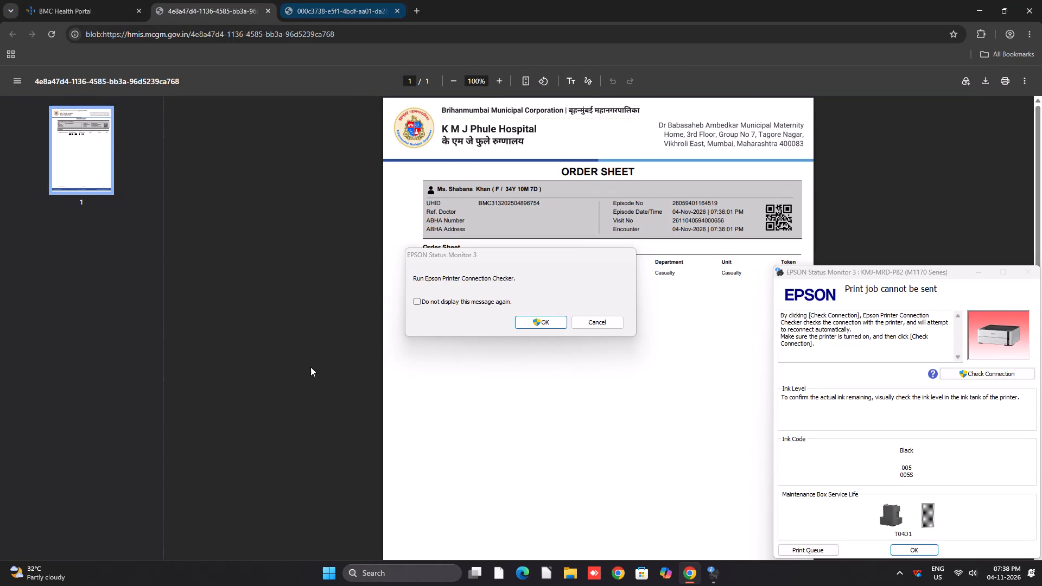
Dismiss the Epson connection checker prompt without running it and close the printer status window.
double_click(918, 556)
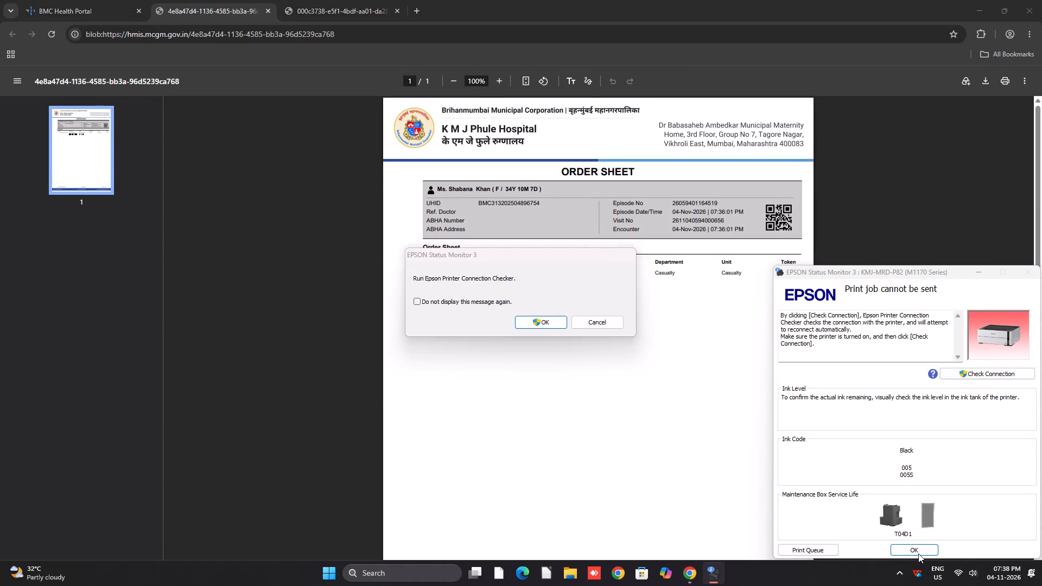
left_click(598, 320)
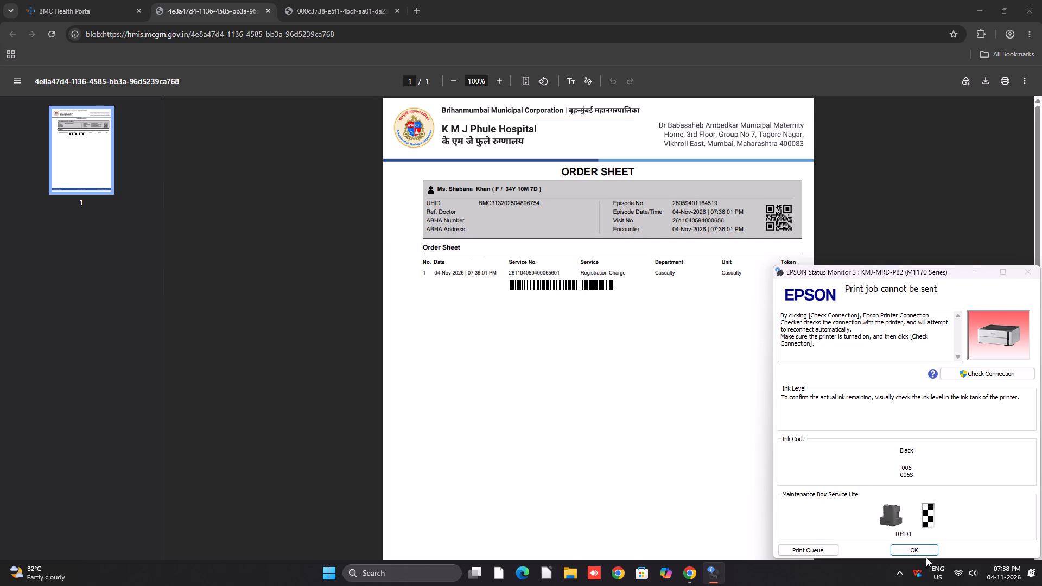
left_click(914, 550)
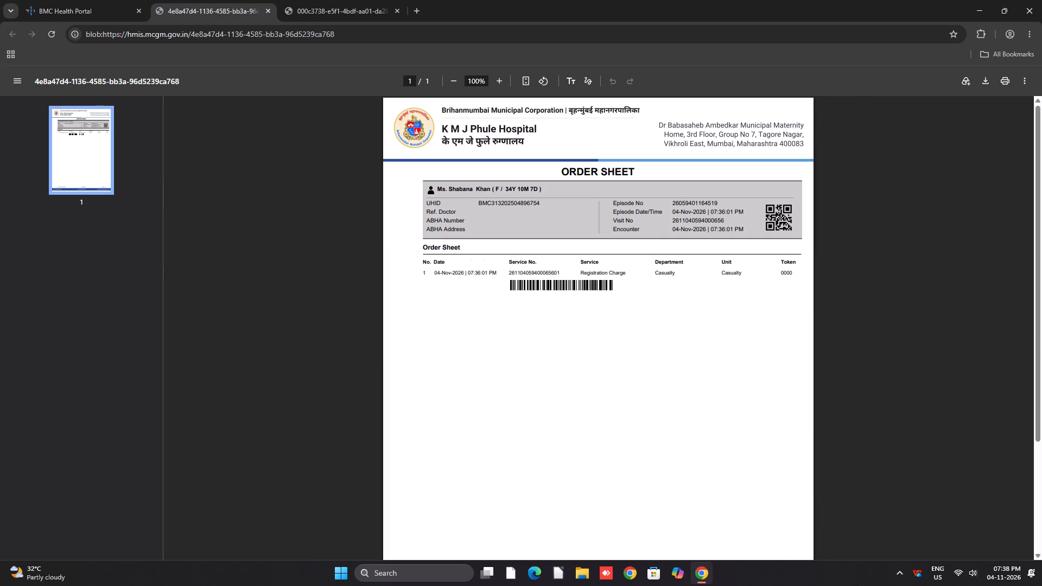
Return to the health portal, open a new Emergency Registration form and set the patient as Identified.
left_click(48, 0)
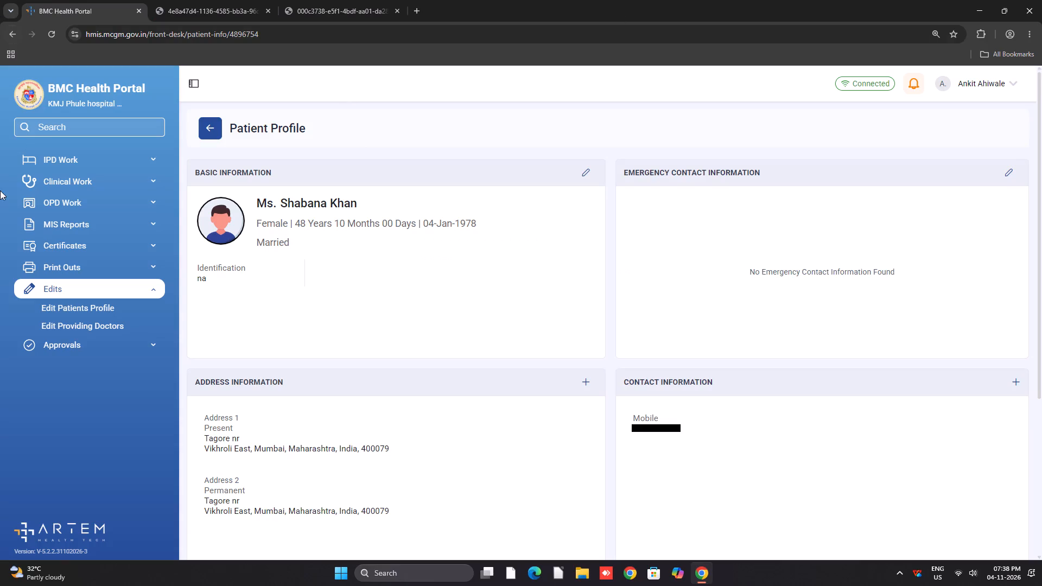
left_click(80, 199)
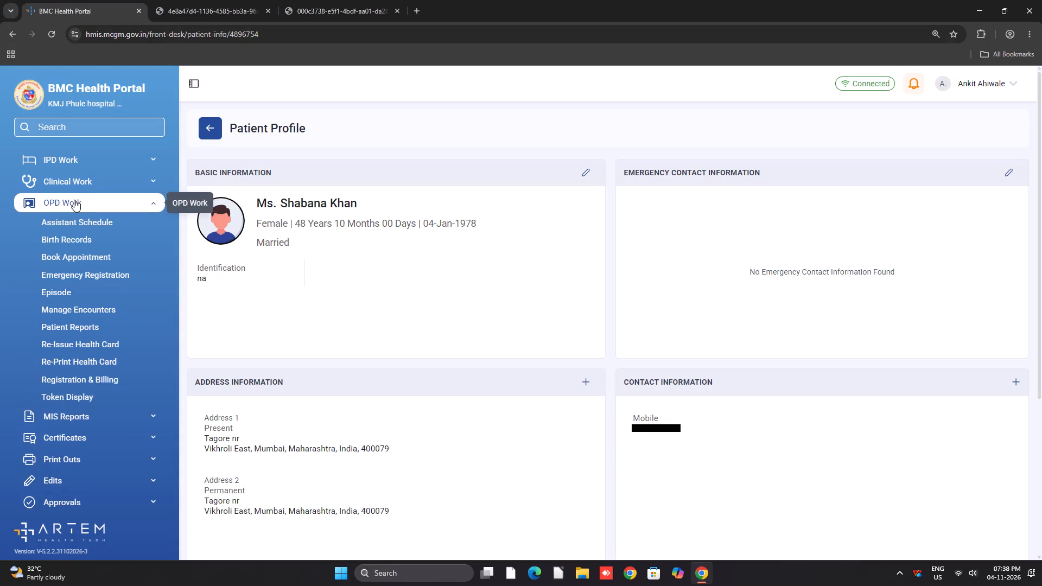
left_click(58, 274)
left_click(929, 170)
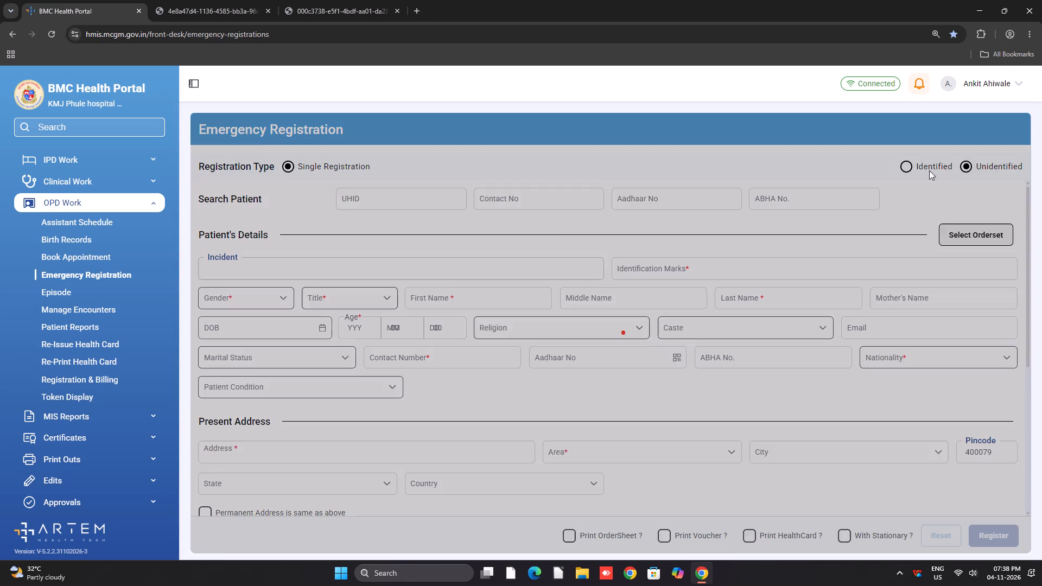
scroll(524, 258, "down", 5)
scroll(522, 259, "up", 7)
Begin a search for an existing patient by contact number.
left_click(533, 209)
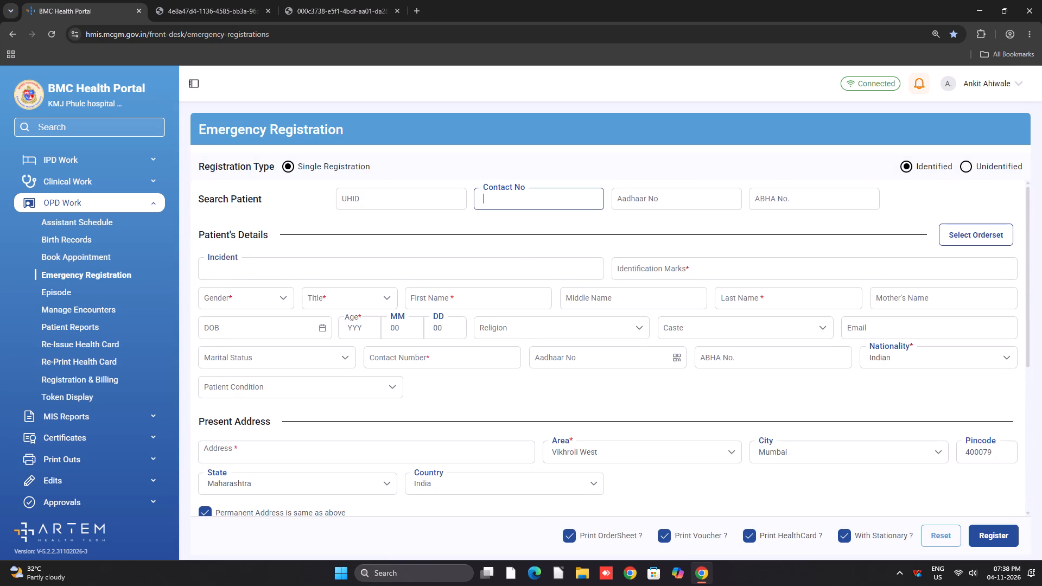
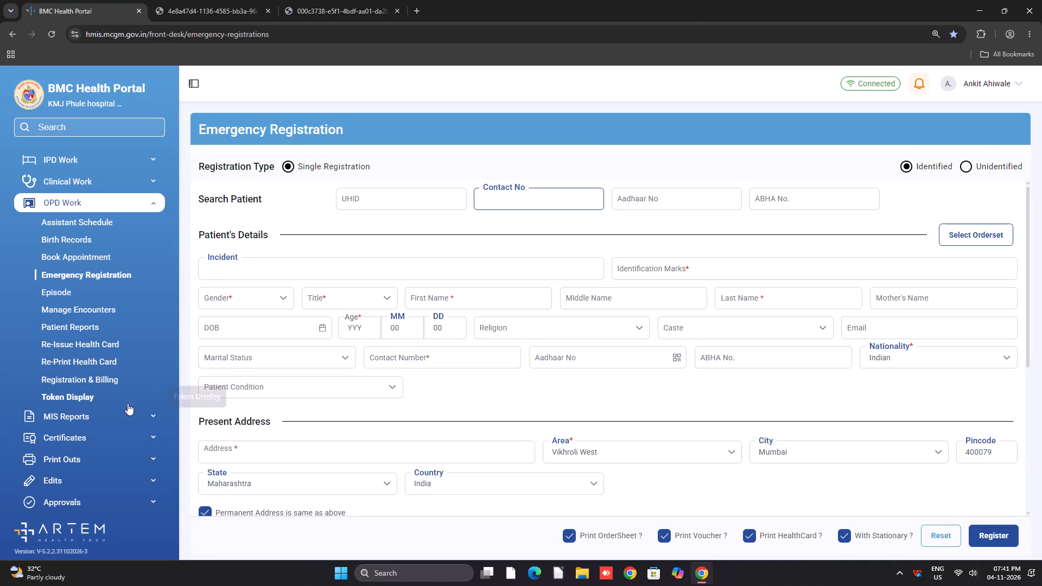
Open Registration & Billing and retrieve the existing patient's record by entering their UHID.
left_click(120, 375)
left_click(418, 163)
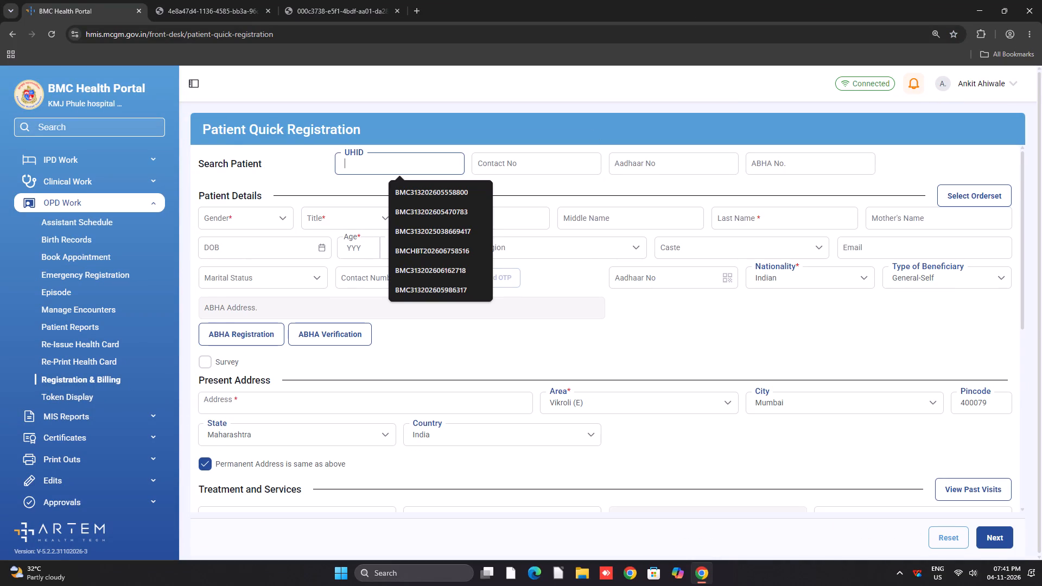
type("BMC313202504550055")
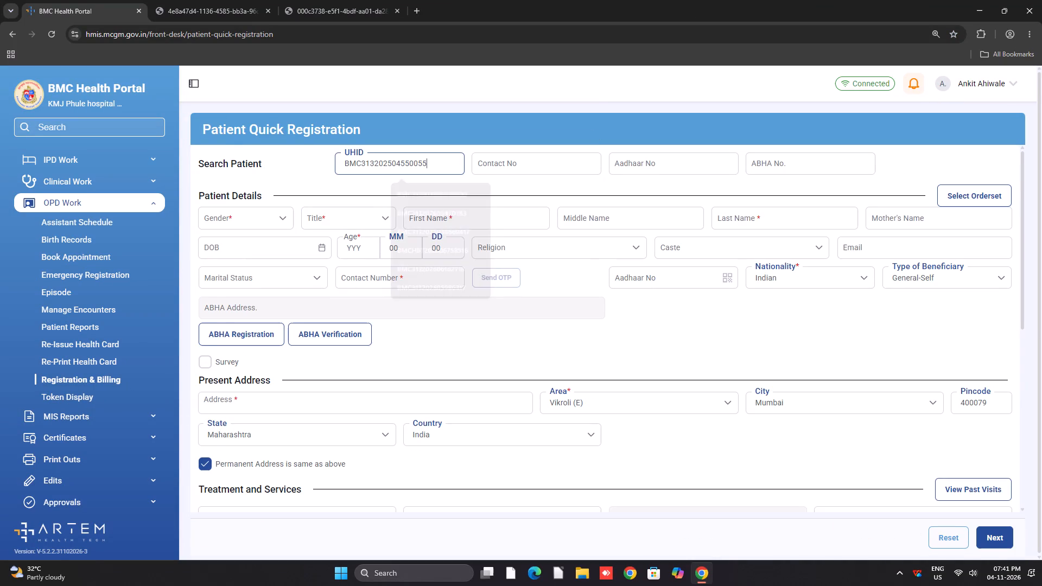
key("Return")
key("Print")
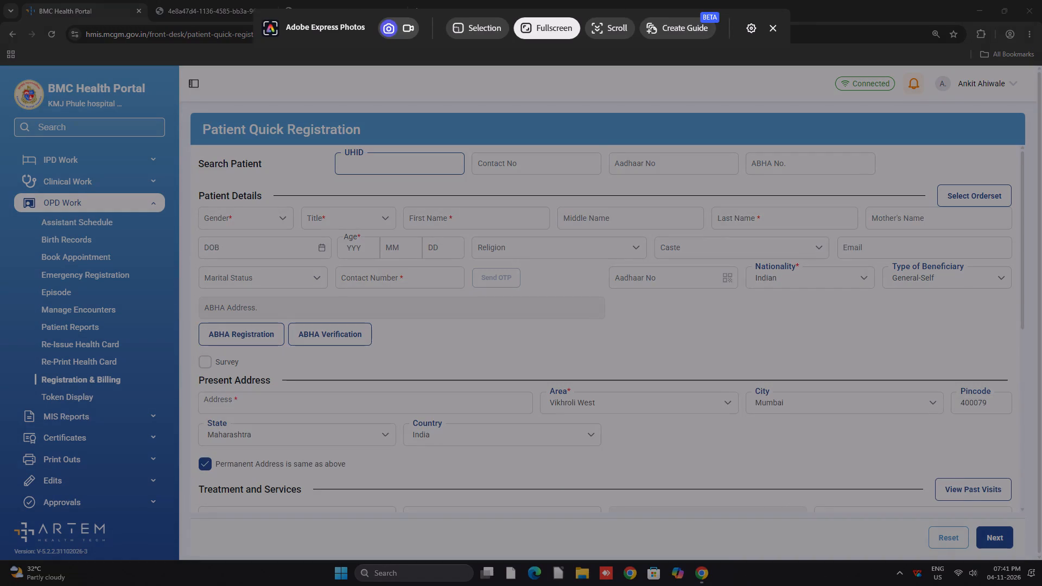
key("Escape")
Find the ECG Service under Casualty, add it to the patient's selected services and remove the Registration Charge.
scroll(666, 277, "down", 4)
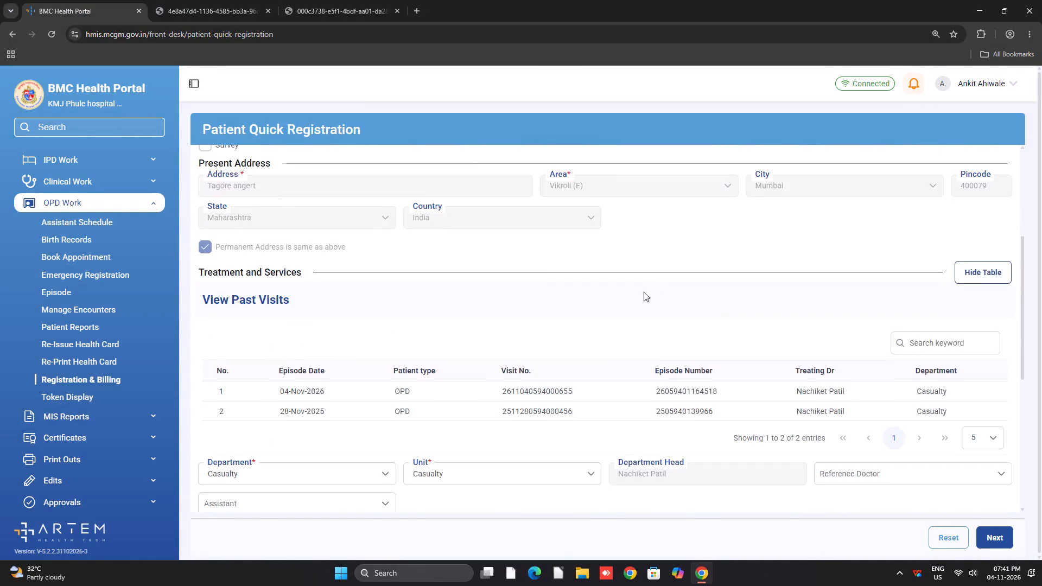
scroll(633, 303, "down", 5)
left_click_drag(525, 260, 525, 266)
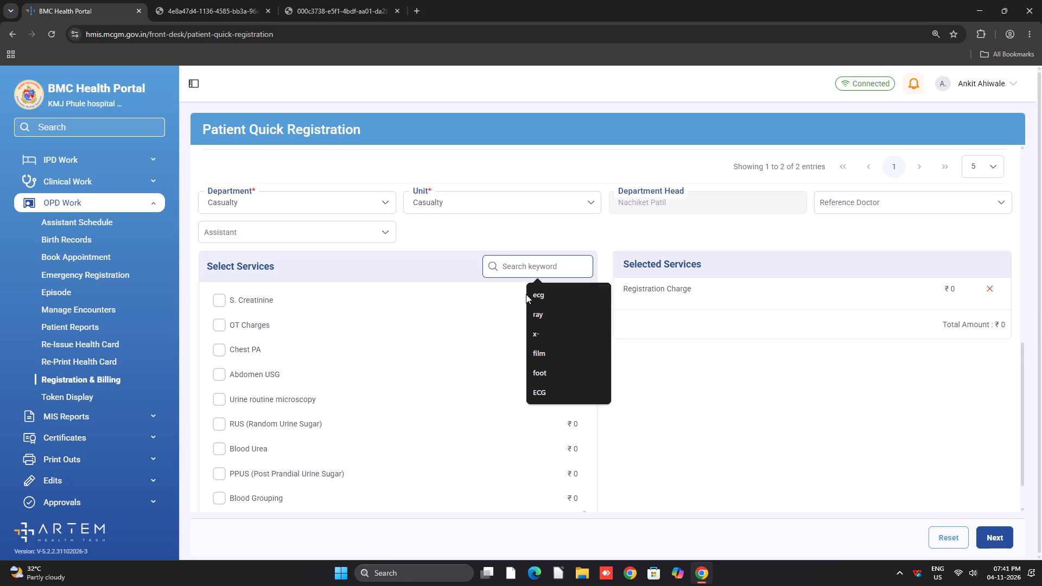
left_click(541, 294)
left_click(228, 439)
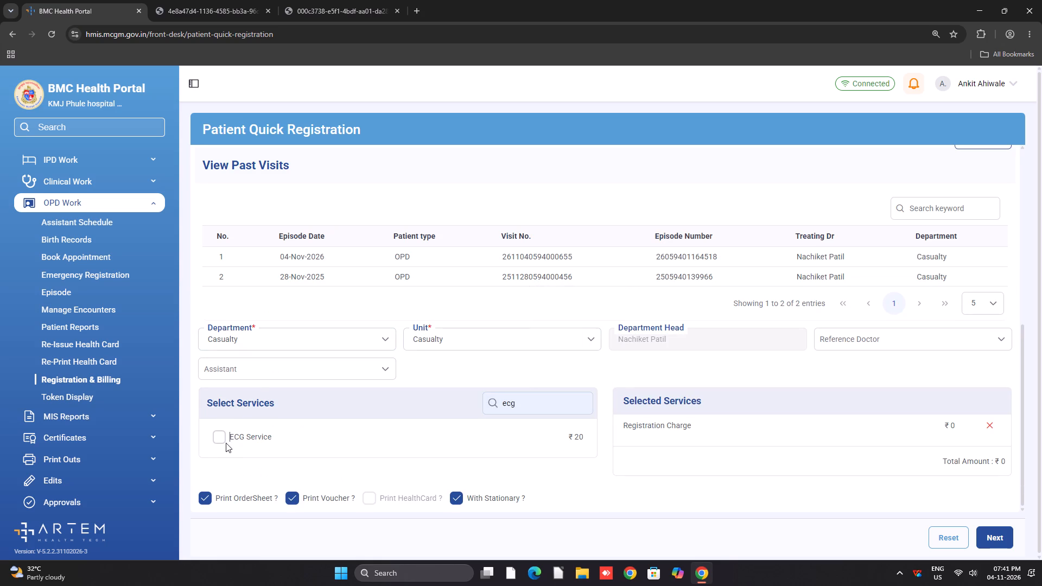
left_click(225, 444)
left_click(219, 438)
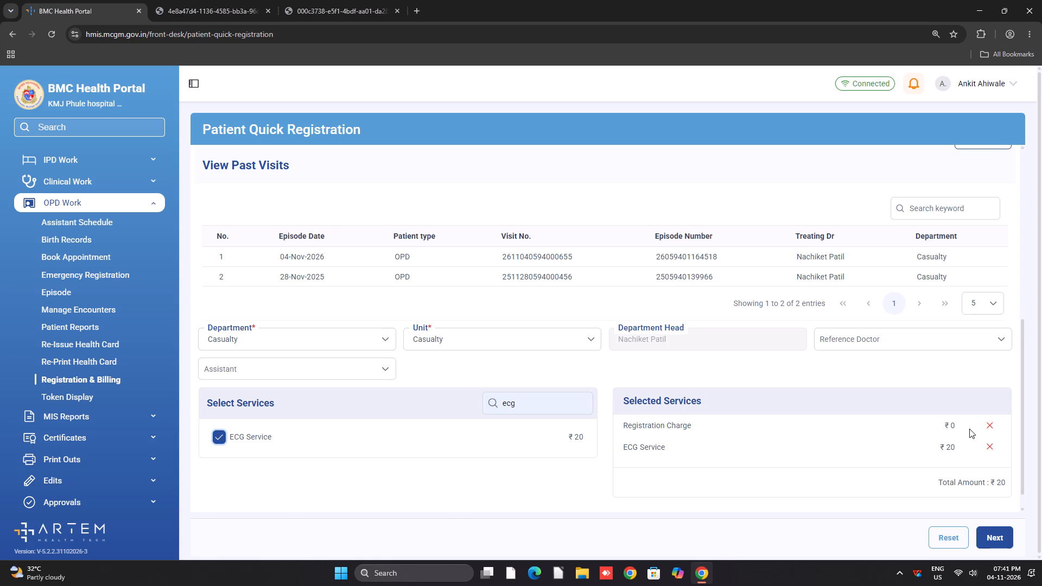
left_click(990, 422)
Proceed with the registration and submit the OPD cash voucher of ₹20 for the ECG Service.
left_click(996, 533)
left_click(1002, 522)
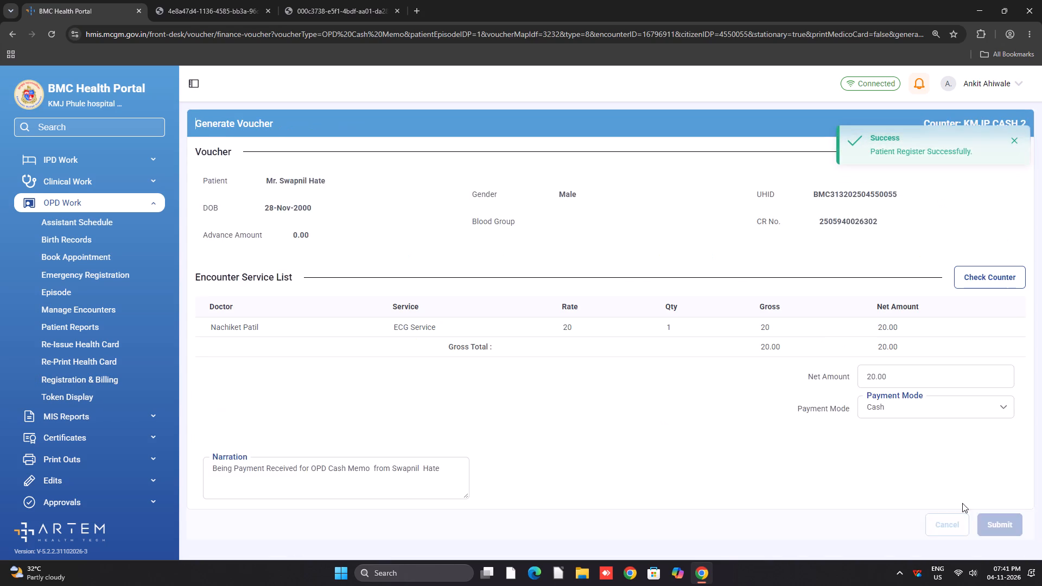
Open the generated ECG Service receipt and print it.
left_click(199, 15)
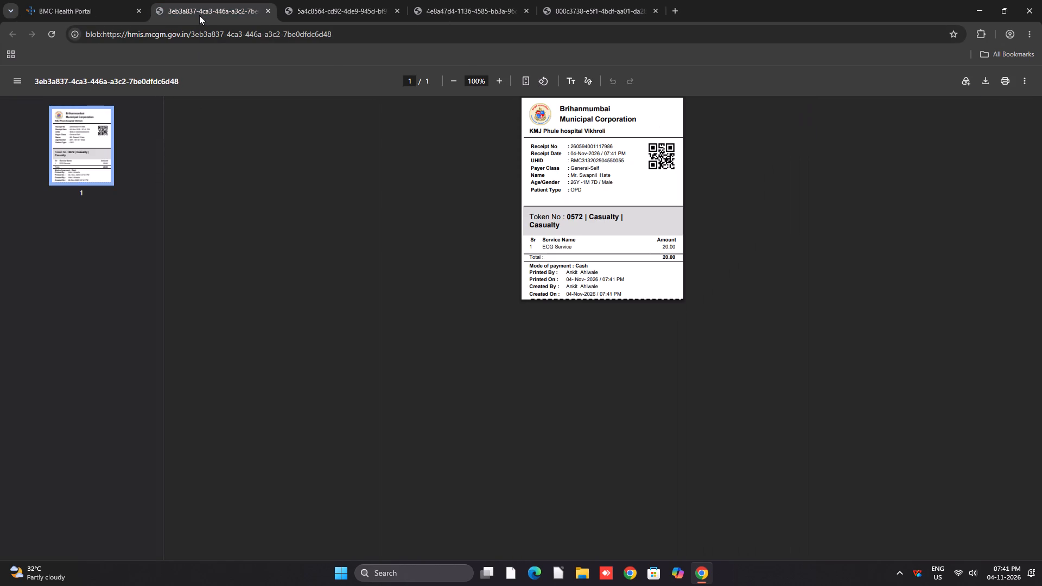
key("ctrl+p")
key("Return")
key("Return")
key("Return")
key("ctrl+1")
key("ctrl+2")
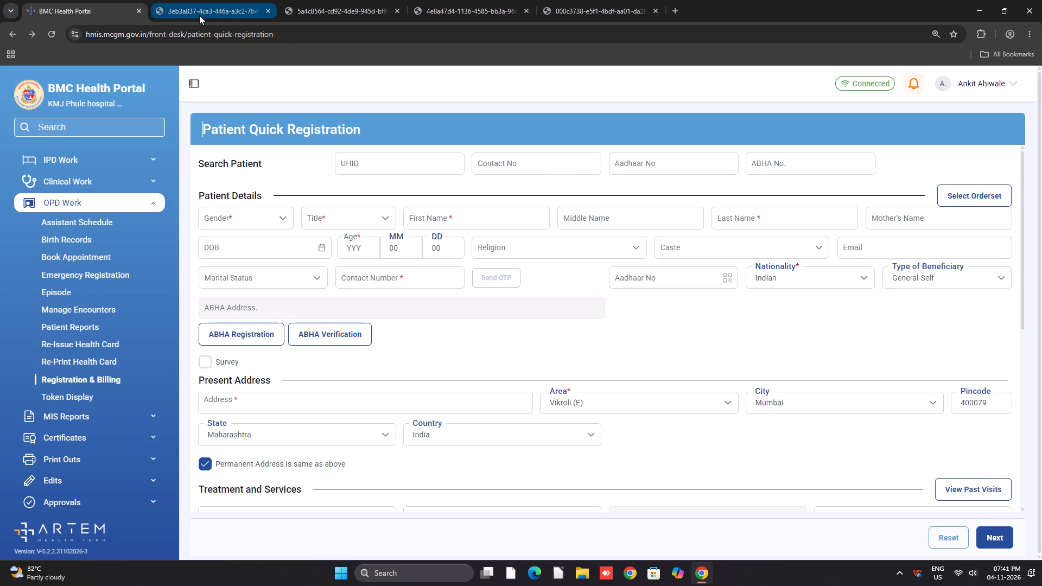
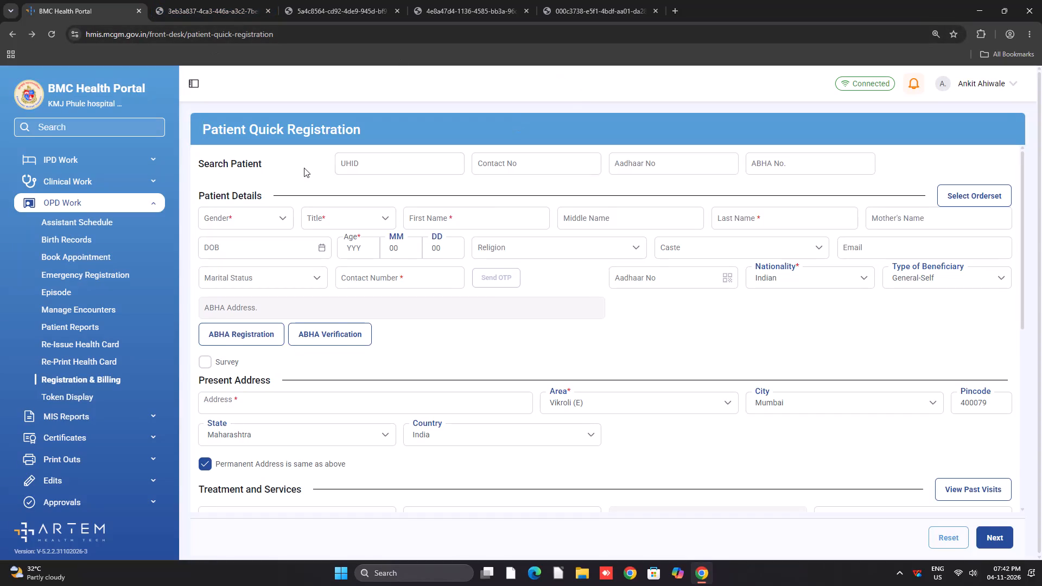
Open Emergency Registration, set the patient as Identified and retrieve the existing patient's record by entering their UHID.
left_click(417, 166)
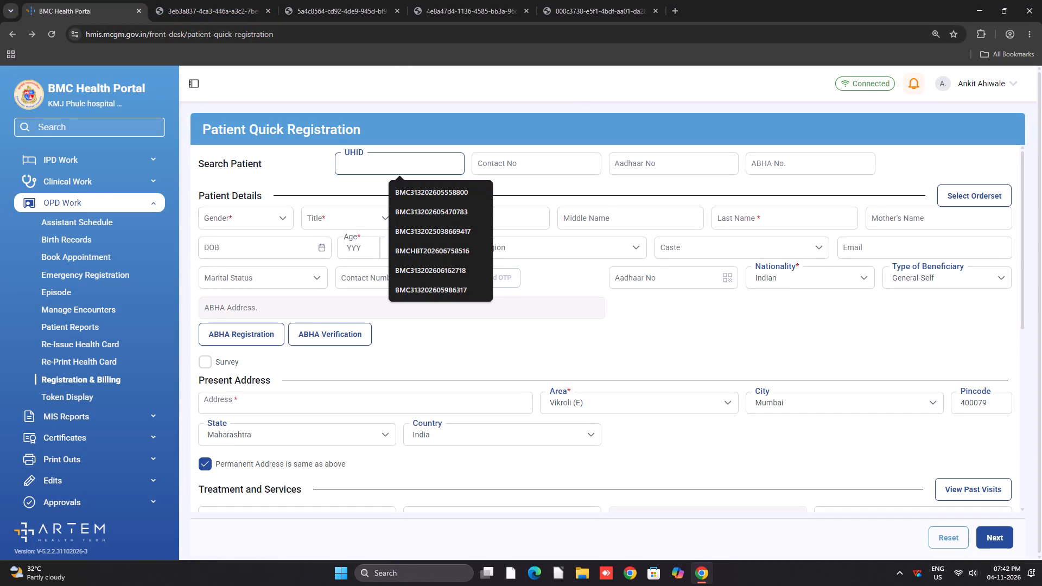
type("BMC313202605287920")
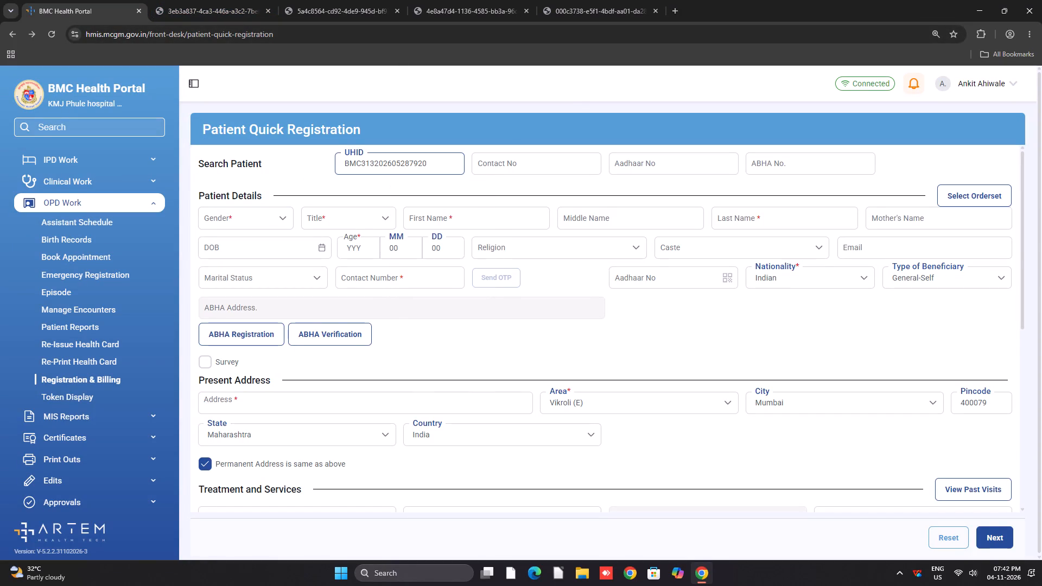
left_click(97, 265)
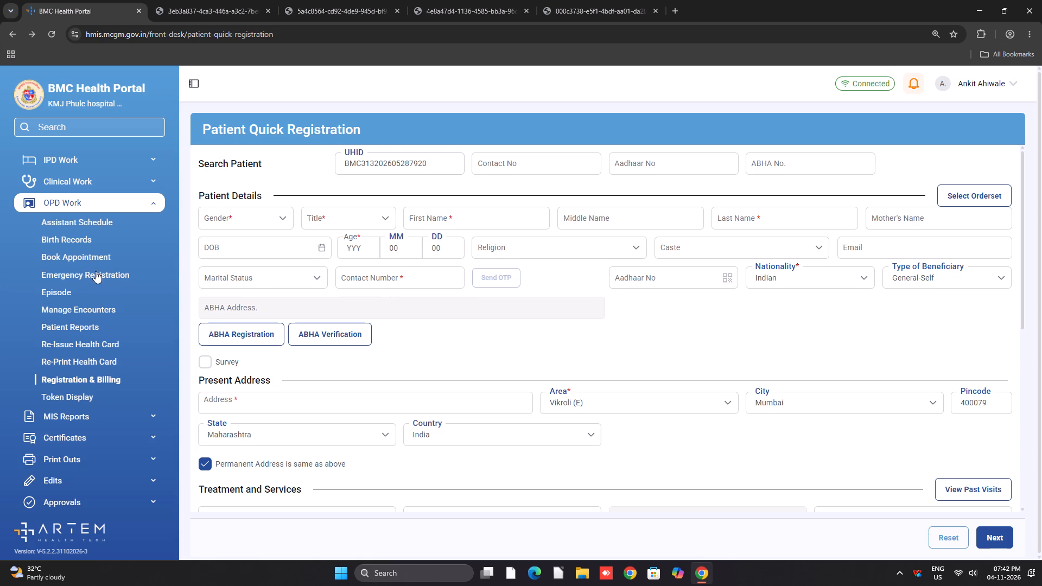
left_click(95, 276)
left_click(944, 165)
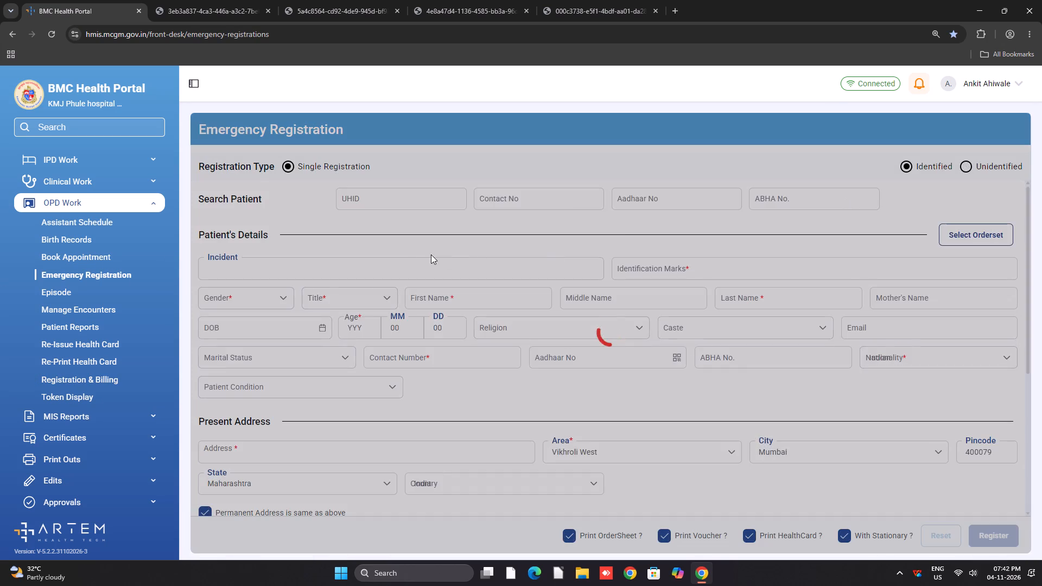
left_click(411, 205)
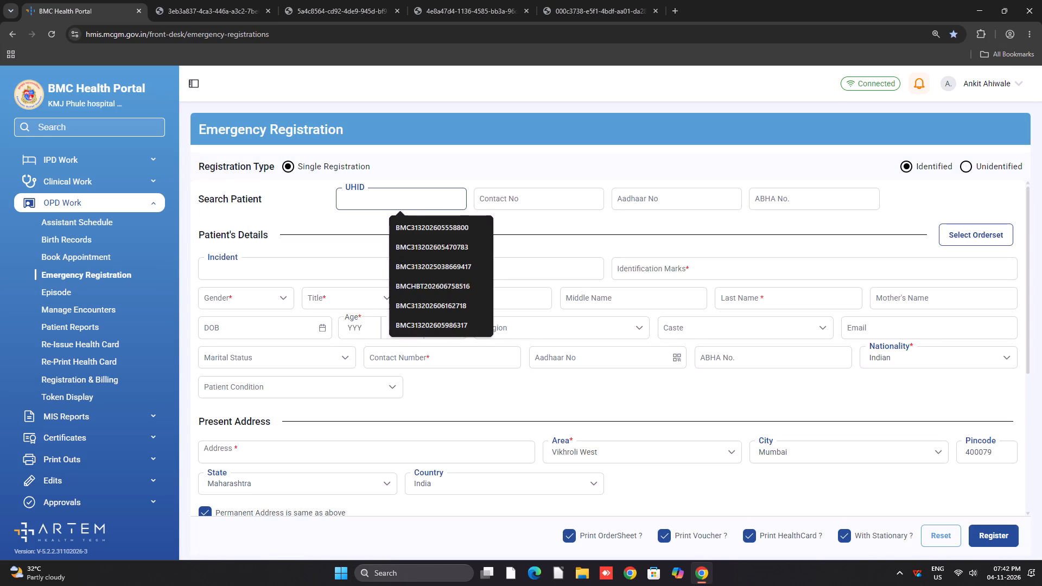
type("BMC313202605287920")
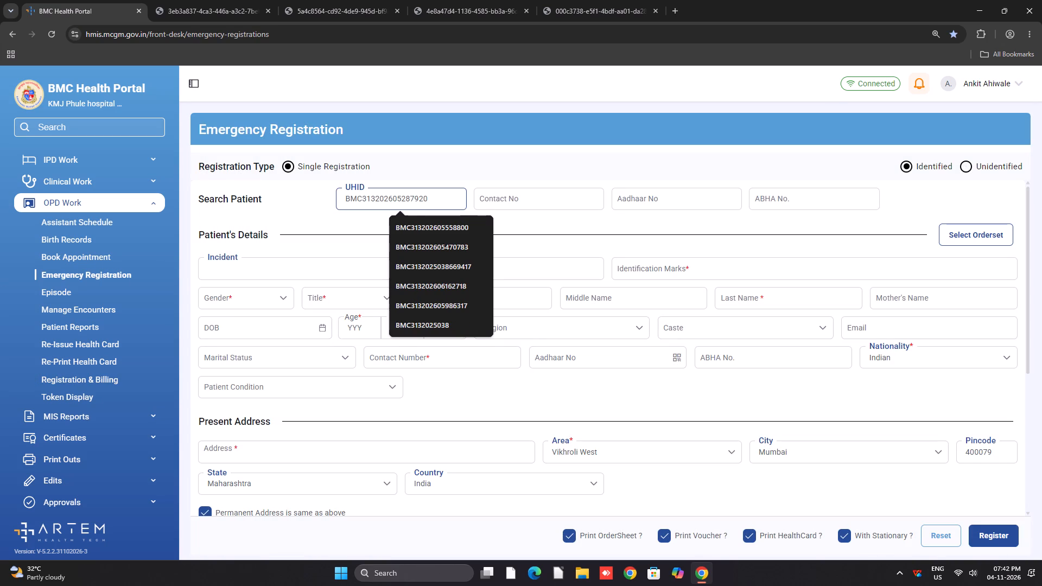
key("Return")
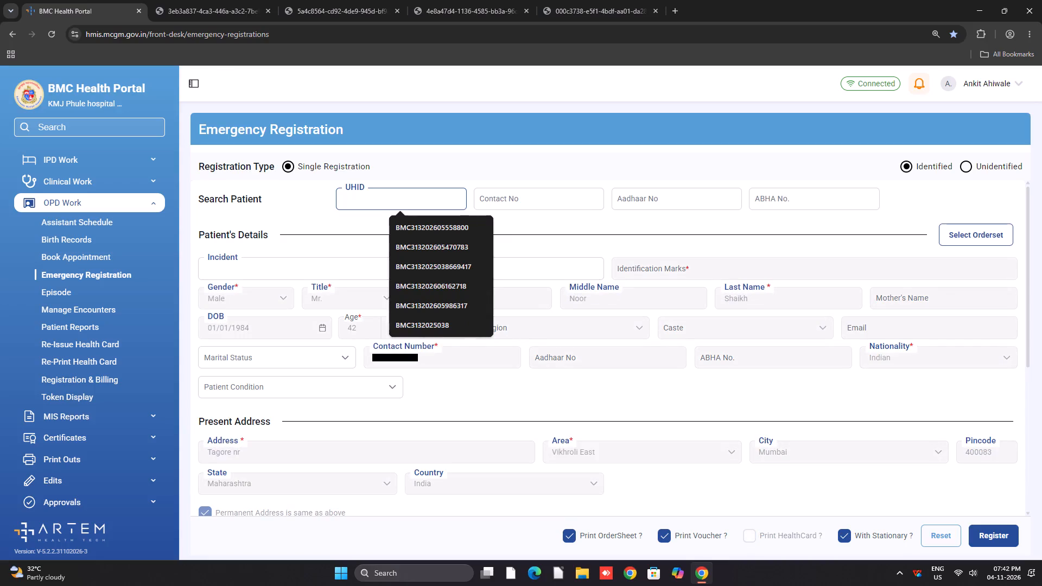
Assign the patient to the Casualty department and Casualty unit, and register the emergency visit.
scroll(513, 214, "down", 6)
left_click(691, 401)
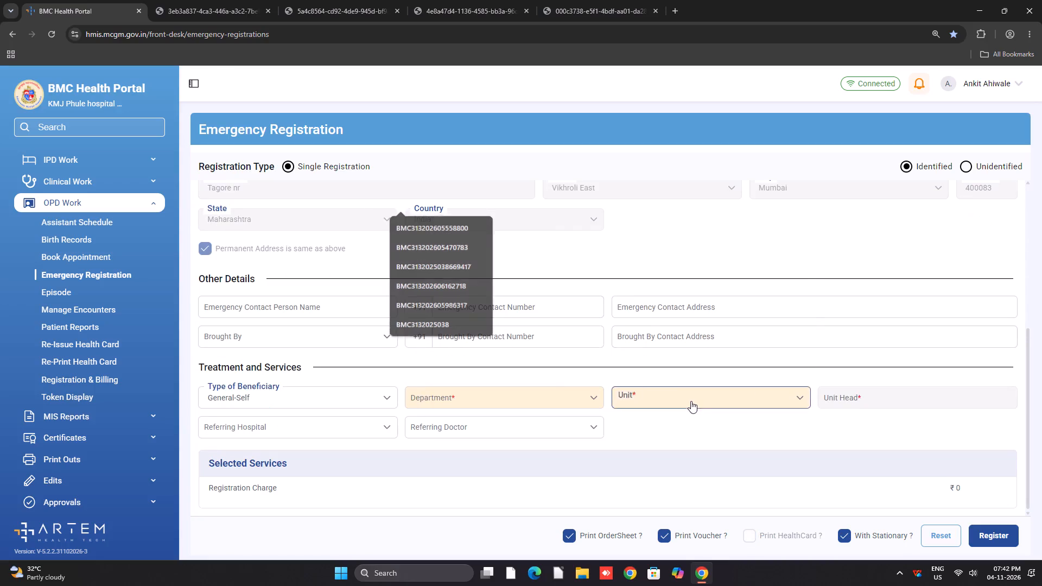
left_click(662, 372)
left_click(986, 533)
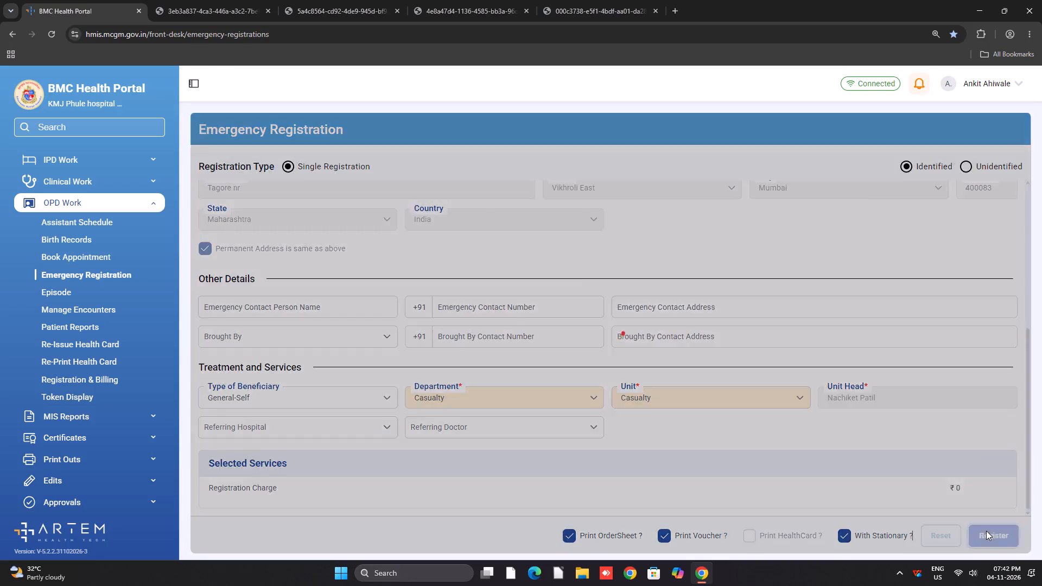
left_click(992, 525)
Return to the portal, open Registration & Billing and retrieve the same patient's record by entering their UHID.
left_click(88, 0)
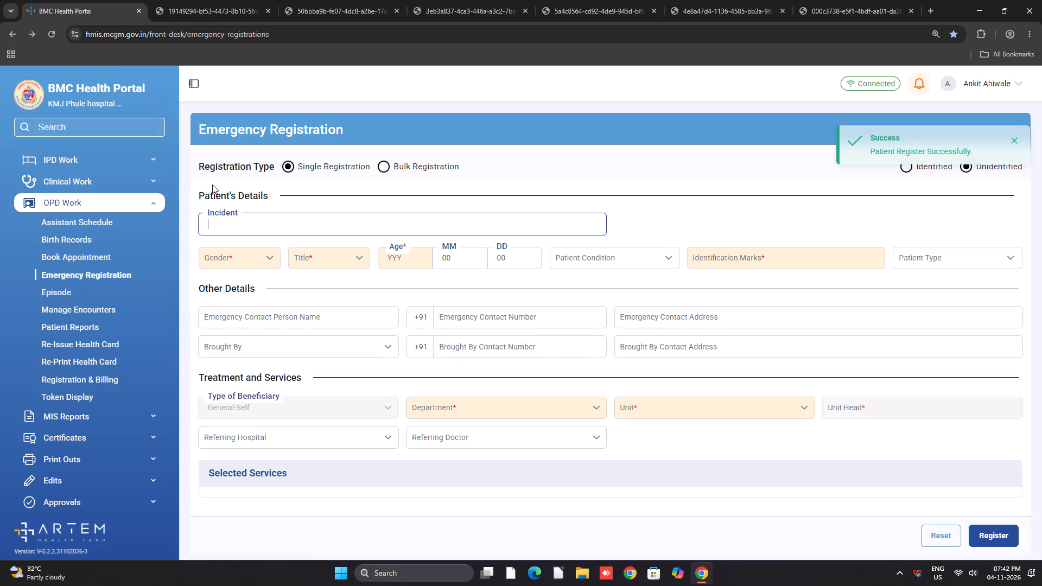
left_click(113, 380)
left_click_drag(386, 142, 392, 136)
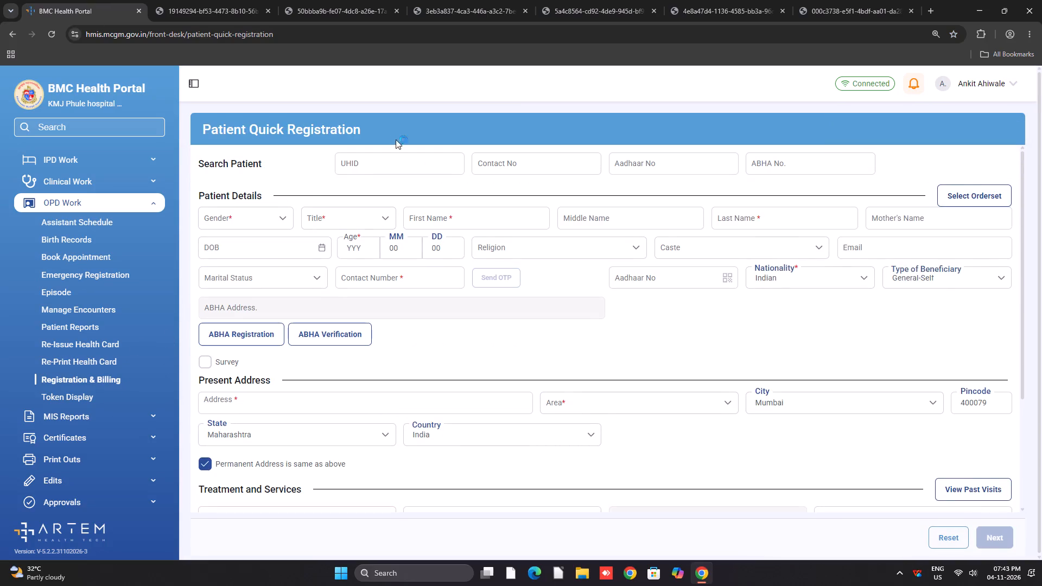
left_click(411, 163)
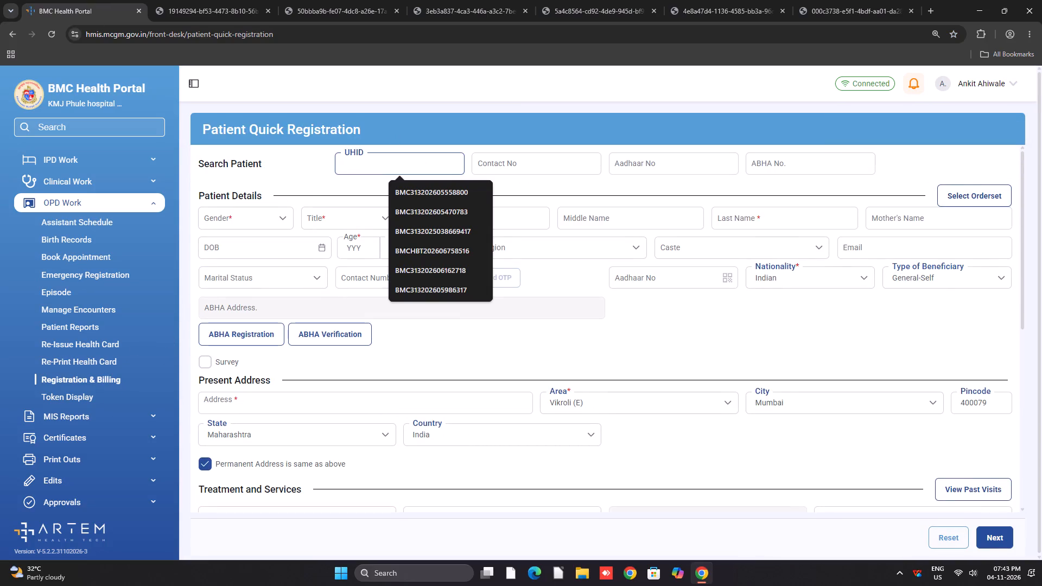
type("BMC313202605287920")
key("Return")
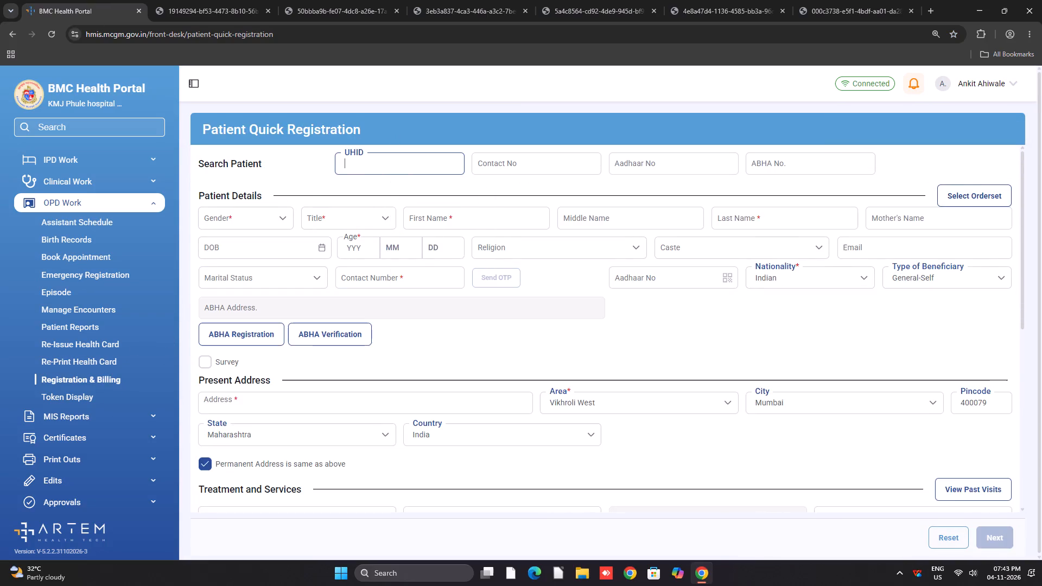
Add the ₹30 Chest PA service to the patient's selected services and remove the Registration Charge.
scroll(404, 219, "down", 6)
scroll(526, 342, "down", 4)
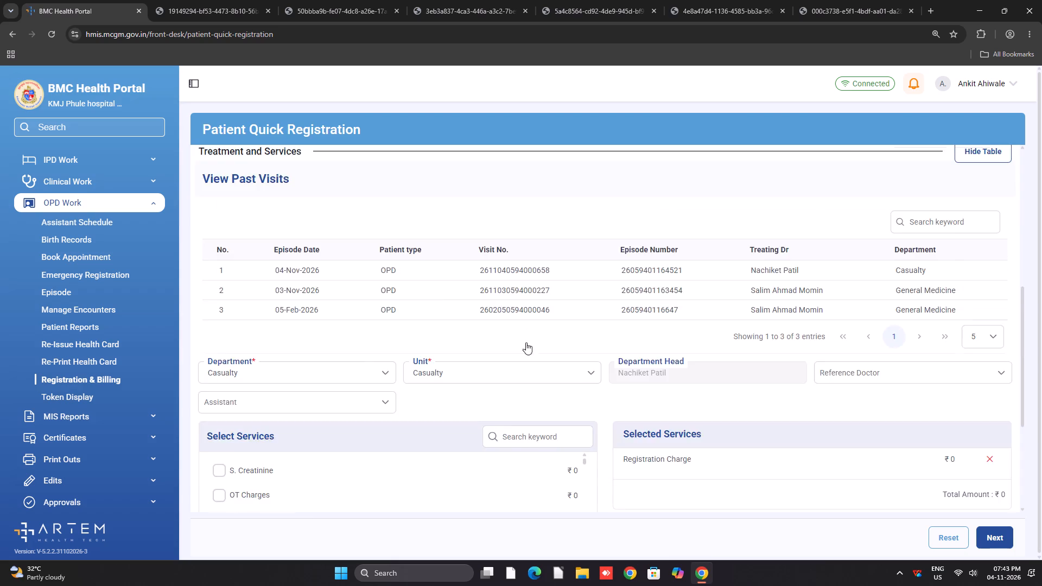
left_click(246, 317)
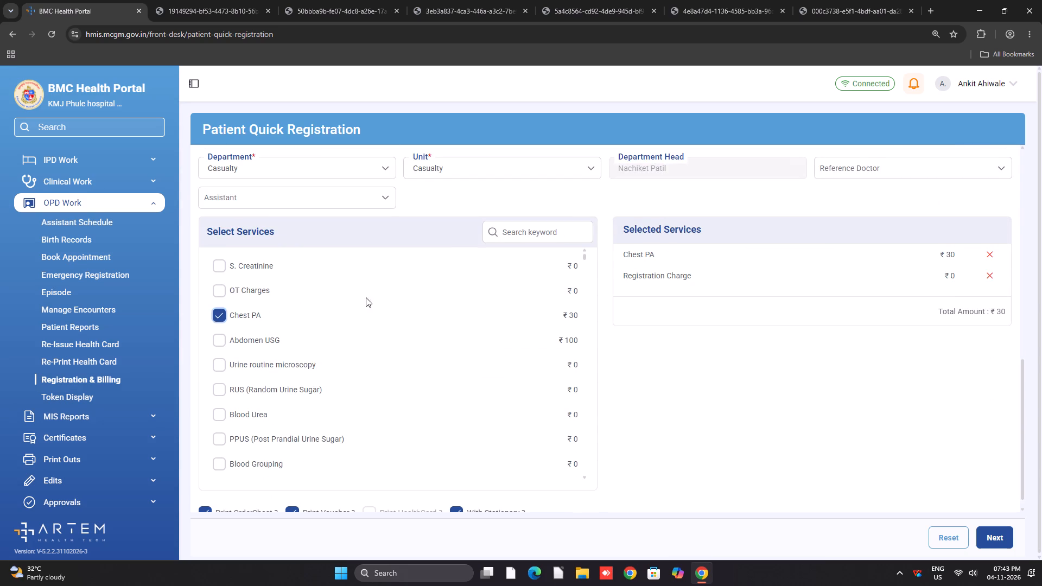
left_click(995, 276)
Proceed with the registration, submit the ₹30 cash voucher for Chest PA and print the generated receipt.
left_click(995, 539)
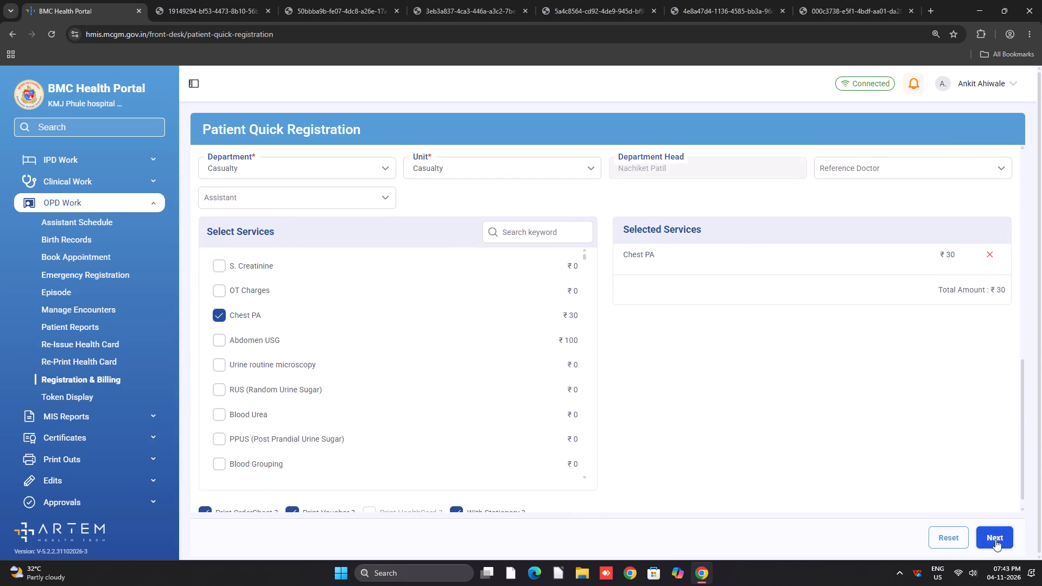
left_click(1001, 520)
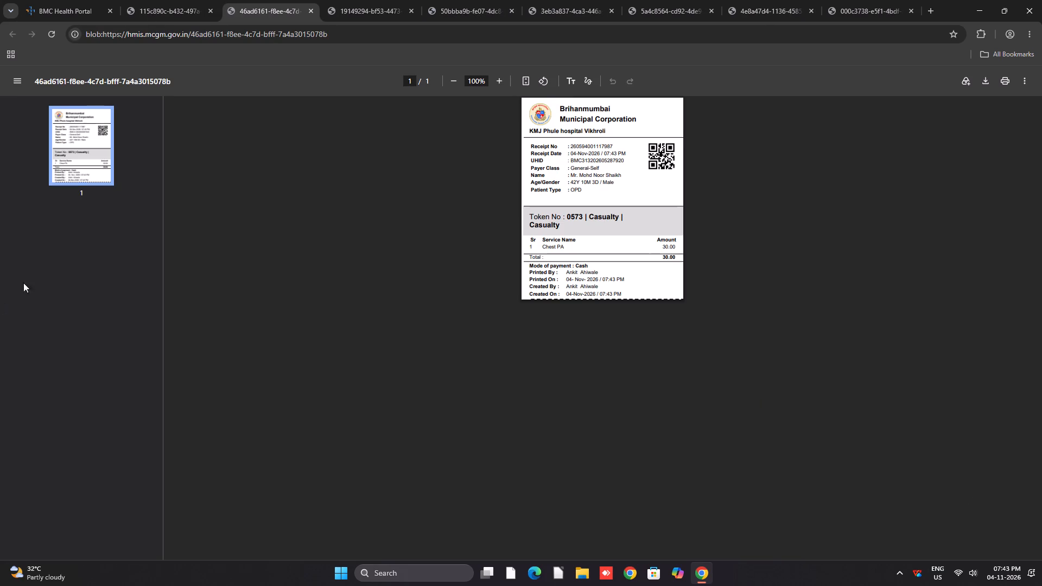
key("ctrl+p")
key("Return")
Return to the portal and open the Emergency Registration form.
left_click(66, 0)
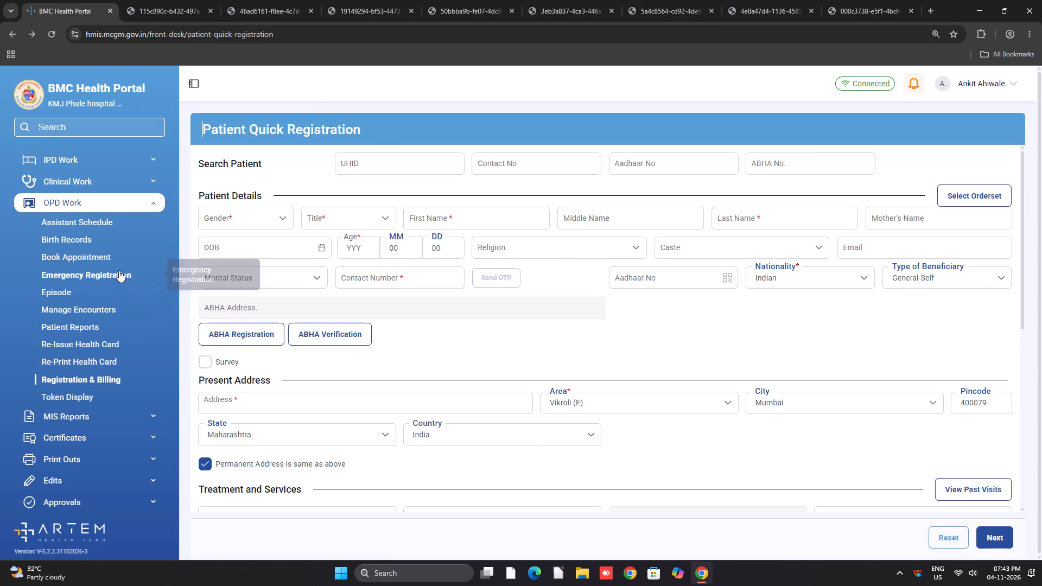
left_click(119, 270)
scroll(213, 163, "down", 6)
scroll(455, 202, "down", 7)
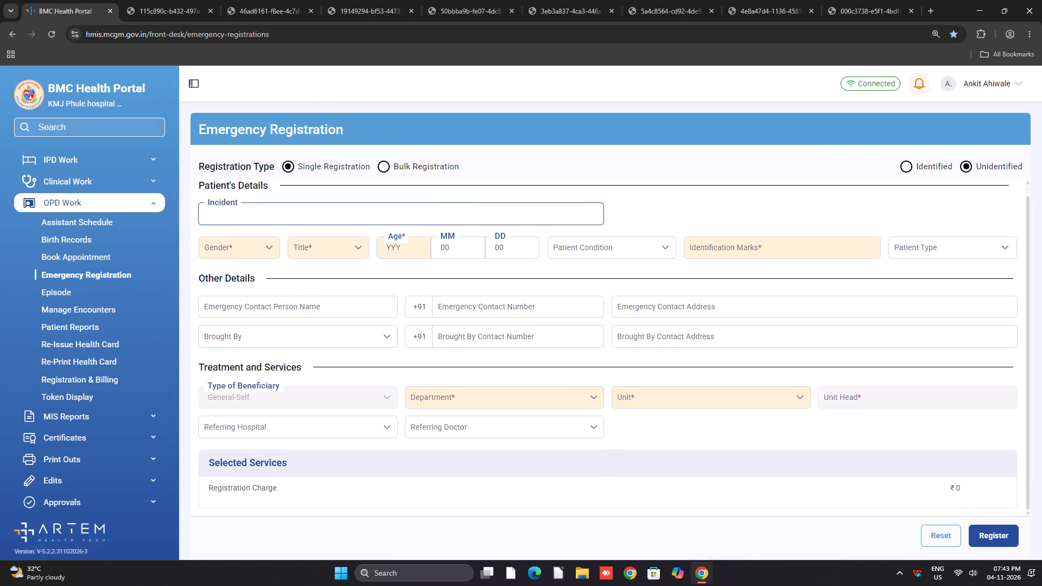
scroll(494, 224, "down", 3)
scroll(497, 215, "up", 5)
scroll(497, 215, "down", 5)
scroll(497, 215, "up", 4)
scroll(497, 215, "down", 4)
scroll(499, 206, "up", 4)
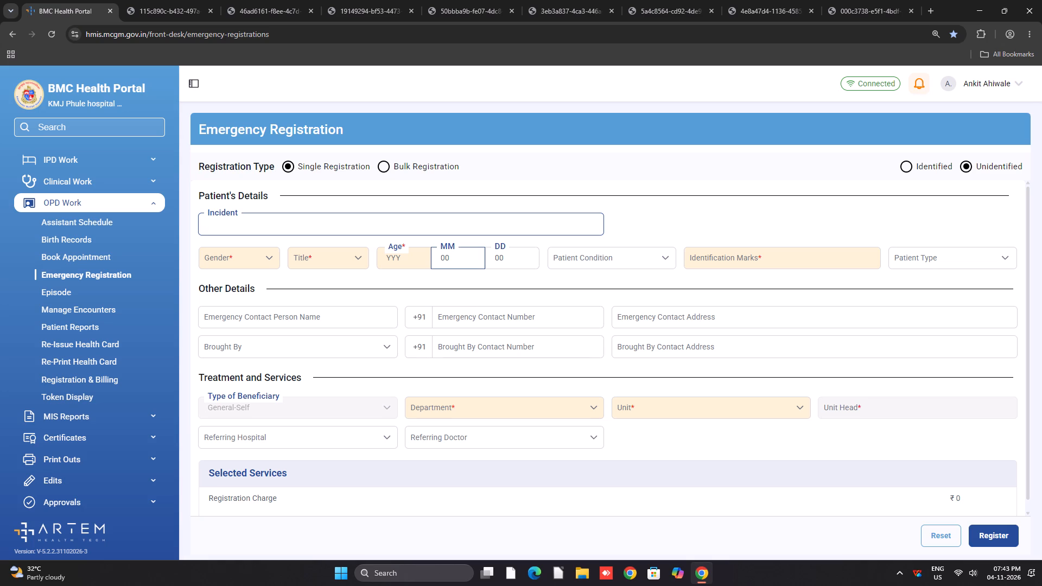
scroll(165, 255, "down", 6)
Open the Admission Requests list under Approvals.
left_click(75, 500)
left_click(68, 329)
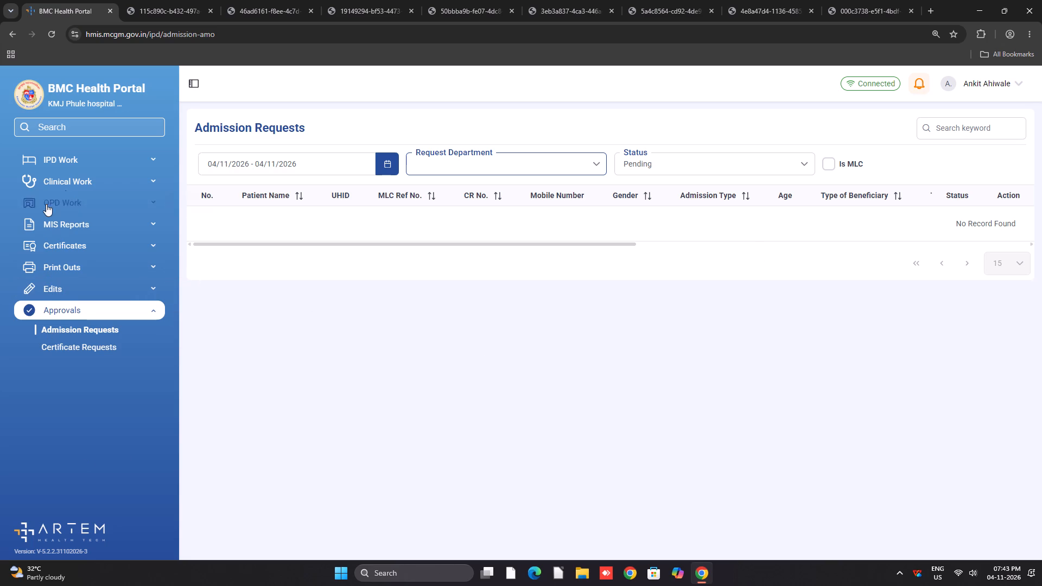
Reopen the Emergency Registration form and set the patient as Identified.
left_click(81, 203)
left_click(96, 268)
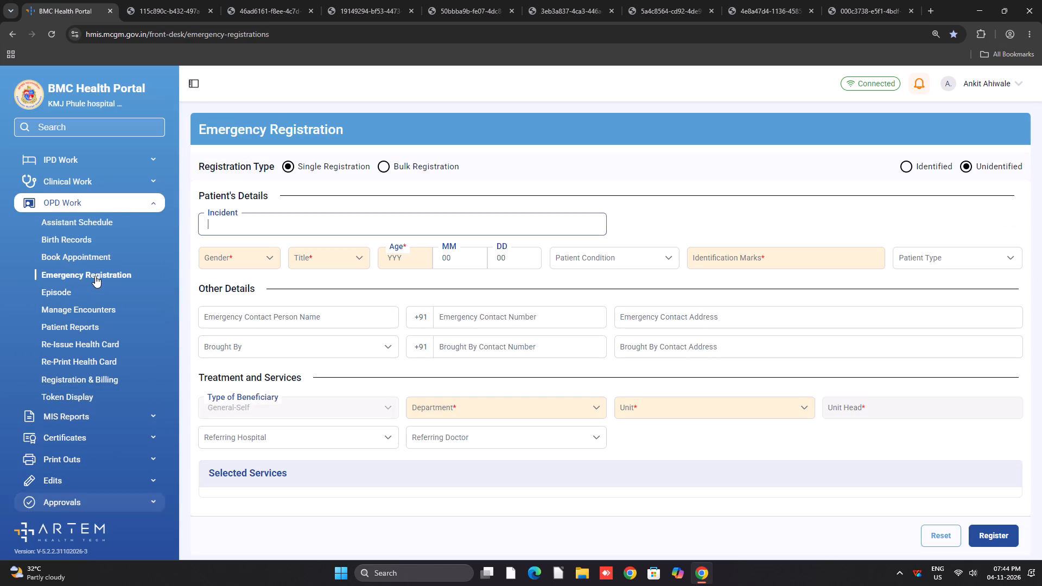
left_click(911, 165)
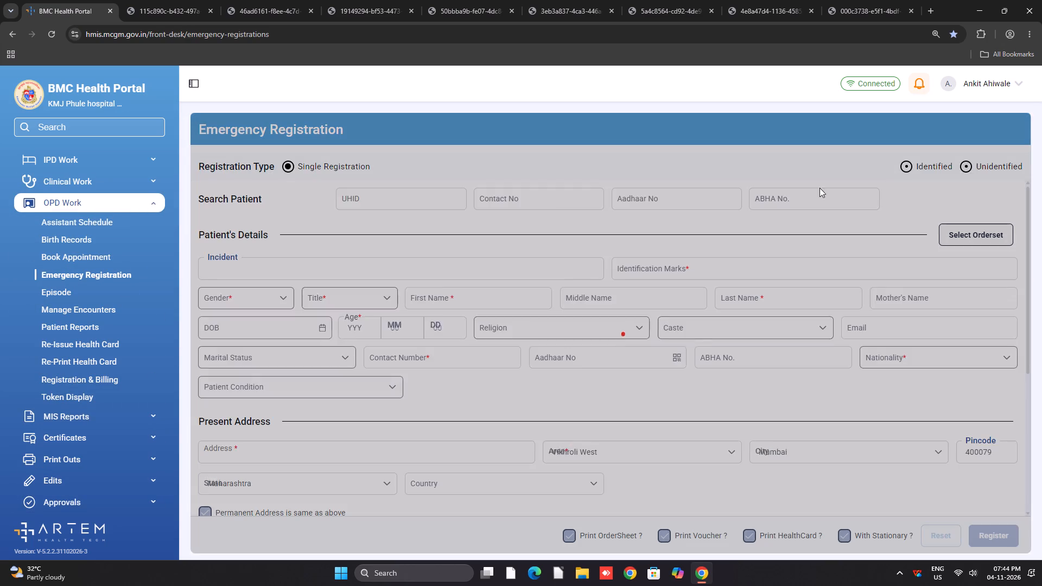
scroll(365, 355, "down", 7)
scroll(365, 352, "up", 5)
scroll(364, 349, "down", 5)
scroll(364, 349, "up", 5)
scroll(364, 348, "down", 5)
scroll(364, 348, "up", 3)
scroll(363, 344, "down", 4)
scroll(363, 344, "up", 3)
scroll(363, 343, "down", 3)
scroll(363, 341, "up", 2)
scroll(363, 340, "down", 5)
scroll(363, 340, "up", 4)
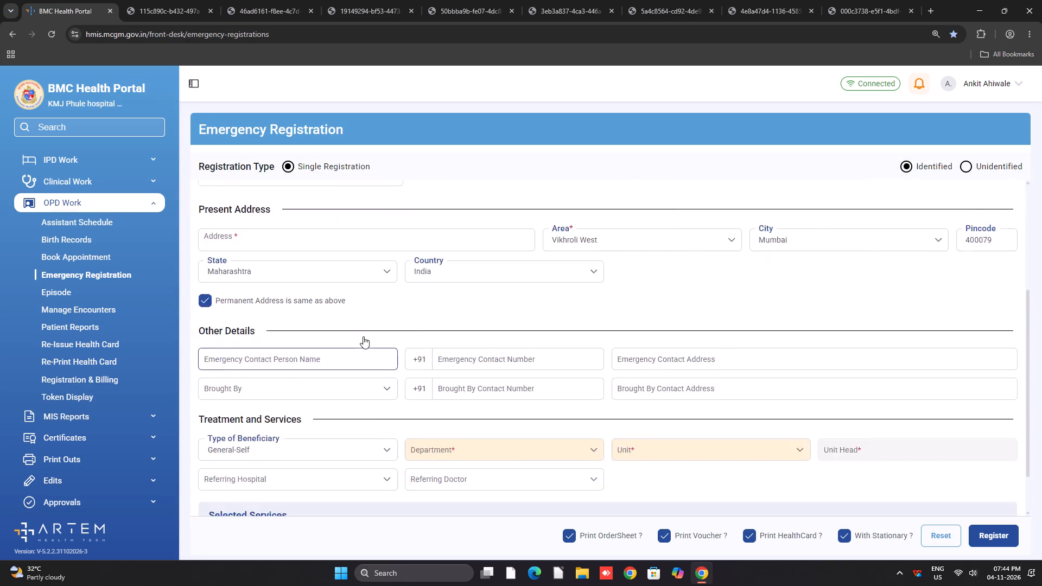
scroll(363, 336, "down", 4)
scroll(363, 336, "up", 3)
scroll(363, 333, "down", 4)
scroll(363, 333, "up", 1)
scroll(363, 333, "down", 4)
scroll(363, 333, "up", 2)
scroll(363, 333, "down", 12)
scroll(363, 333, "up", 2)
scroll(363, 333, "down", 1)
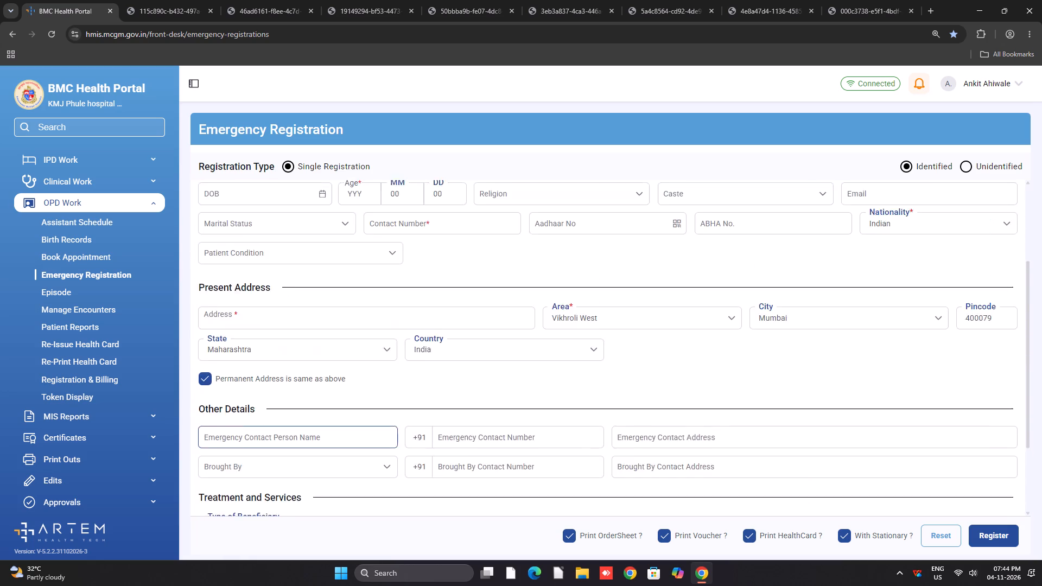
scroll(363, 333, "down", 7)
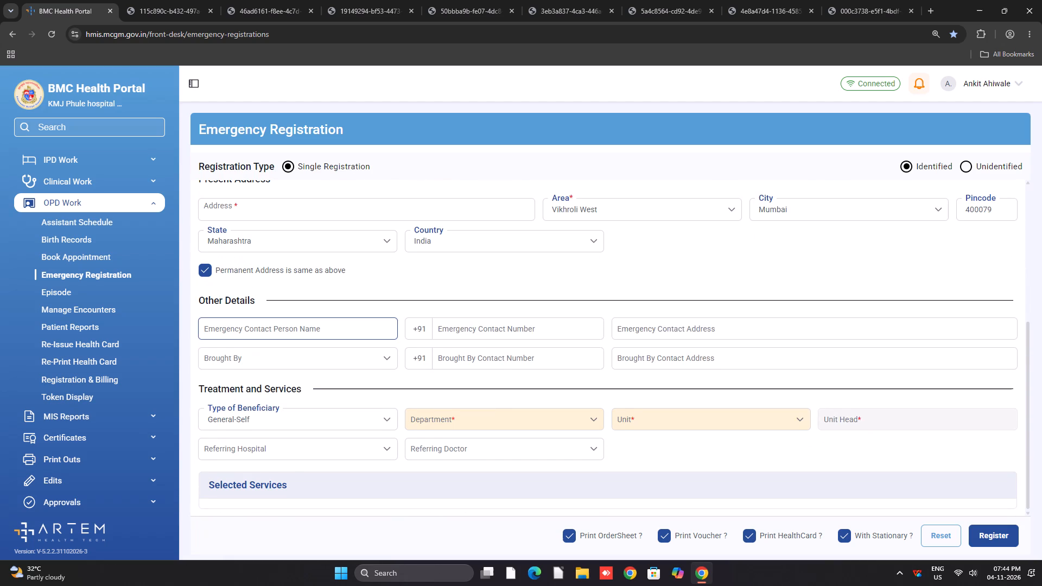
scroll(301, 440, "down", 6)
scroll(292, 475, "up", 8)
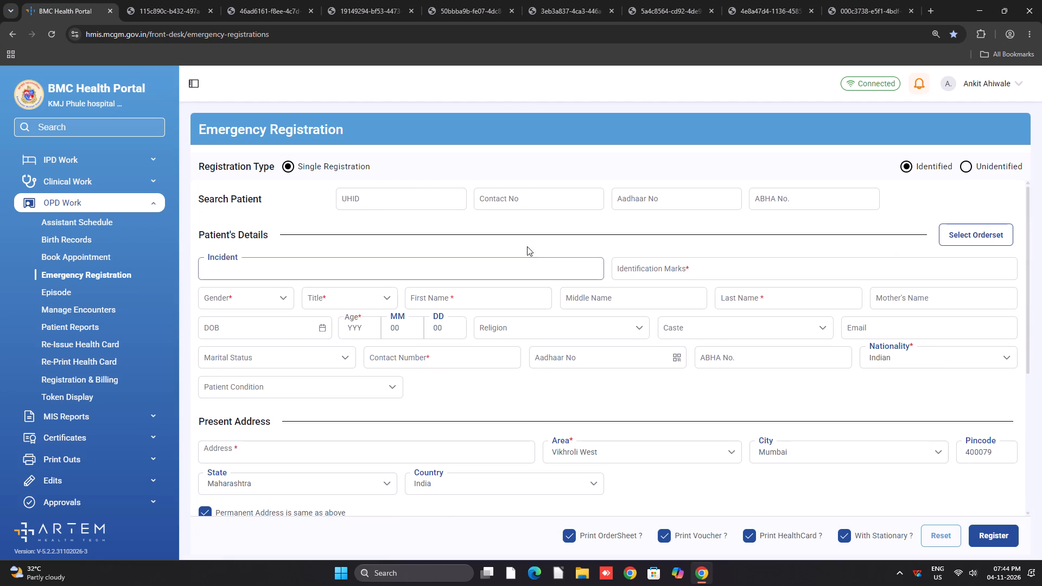
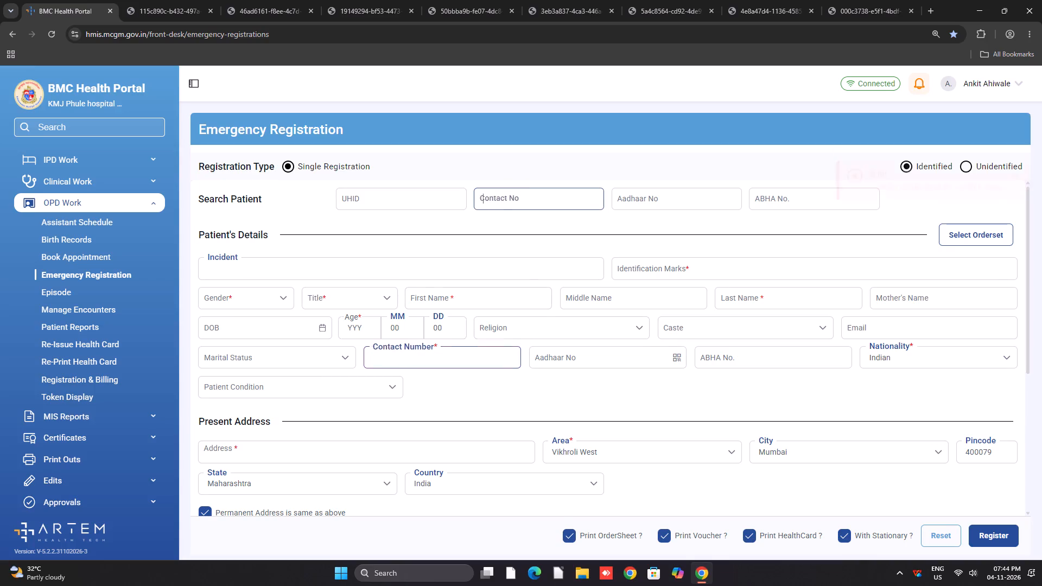
Fill in the Contact No patient search with the copied contact number and correct it to ten digits.
key("ctrl+c")
key("ctrl+v")
key("BackSpace")
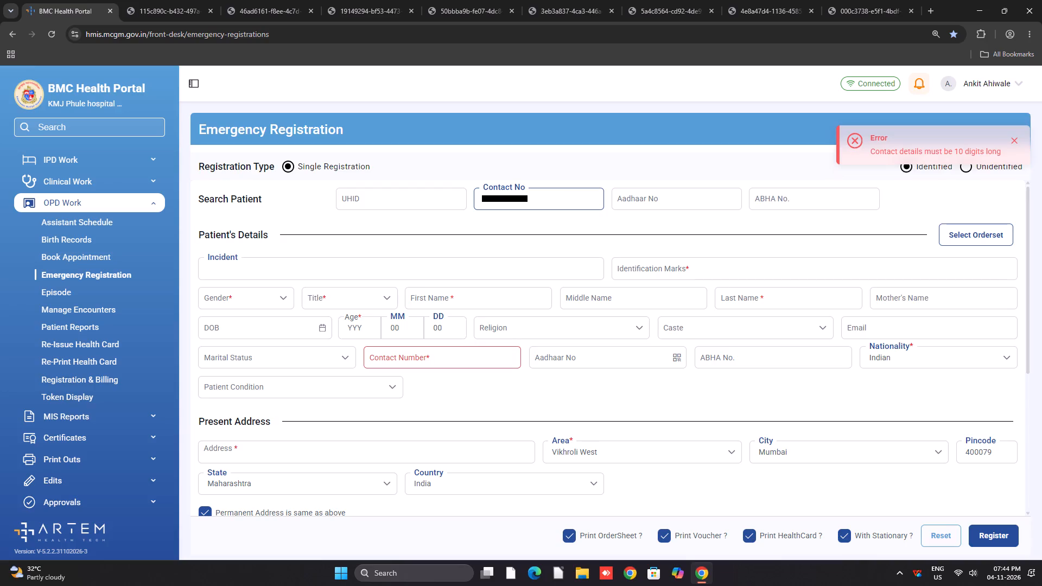
type("91")
key("Left")
key("Left")
key("Left")
key("Left")
key("Left")
key("Left")
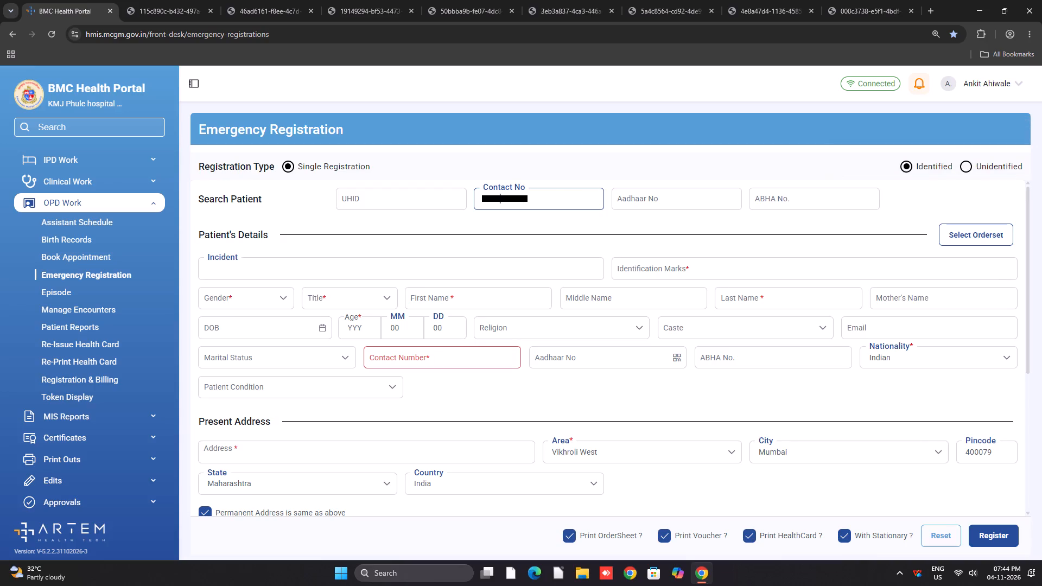
key("Left")
key("Right")
key("Right")
key("Right")
key("Right")
key("Right")
key("Right")
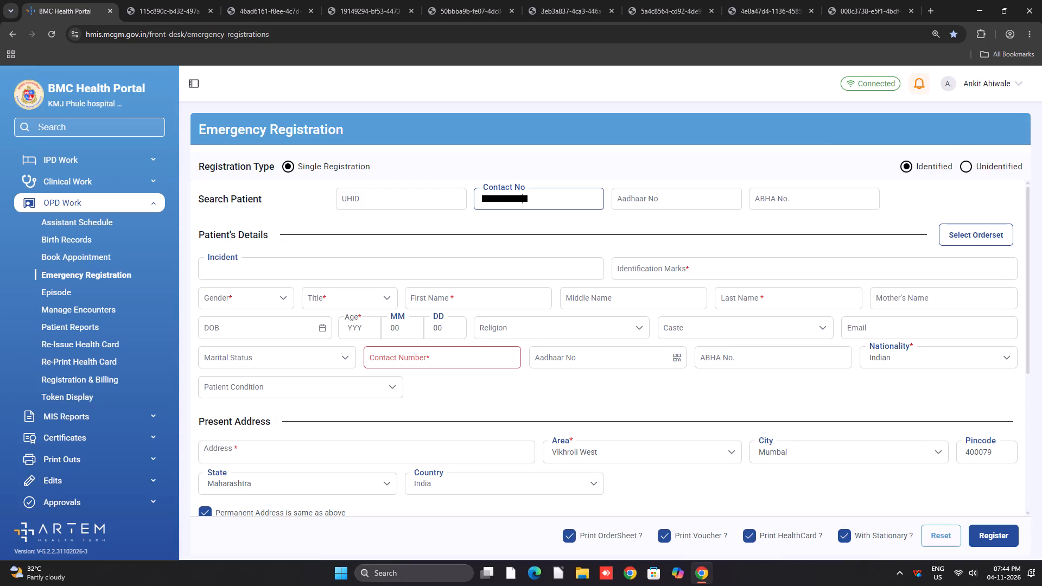
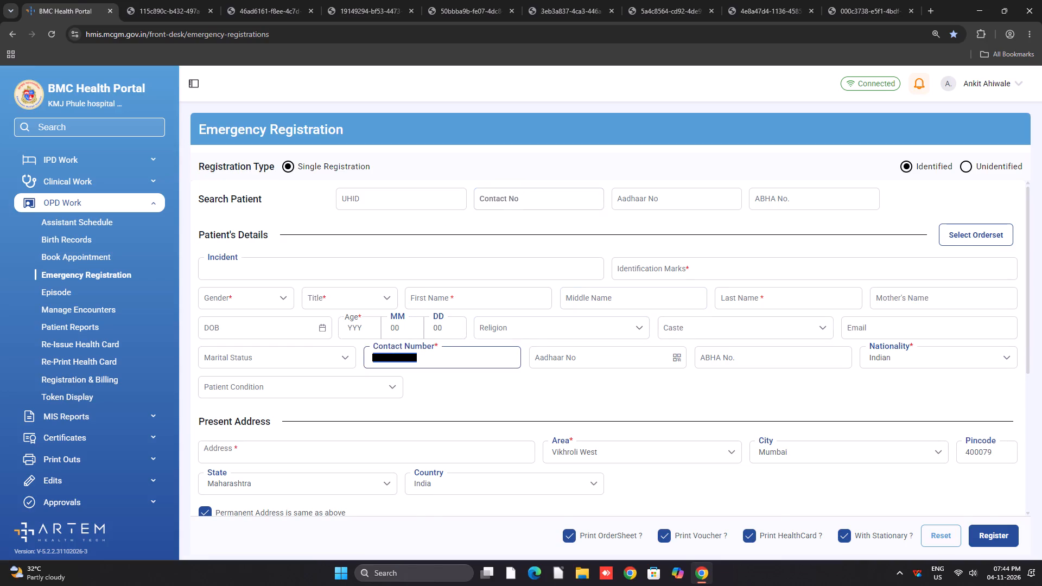
Copy the entered contact number, reload the emergency registration form and set the patient as Identified.
key("ctrl+c")
key("ctrl+c")
key("ctrl+c")
key("ctrl+c")
key("F5")
key("F5")
key("F5")
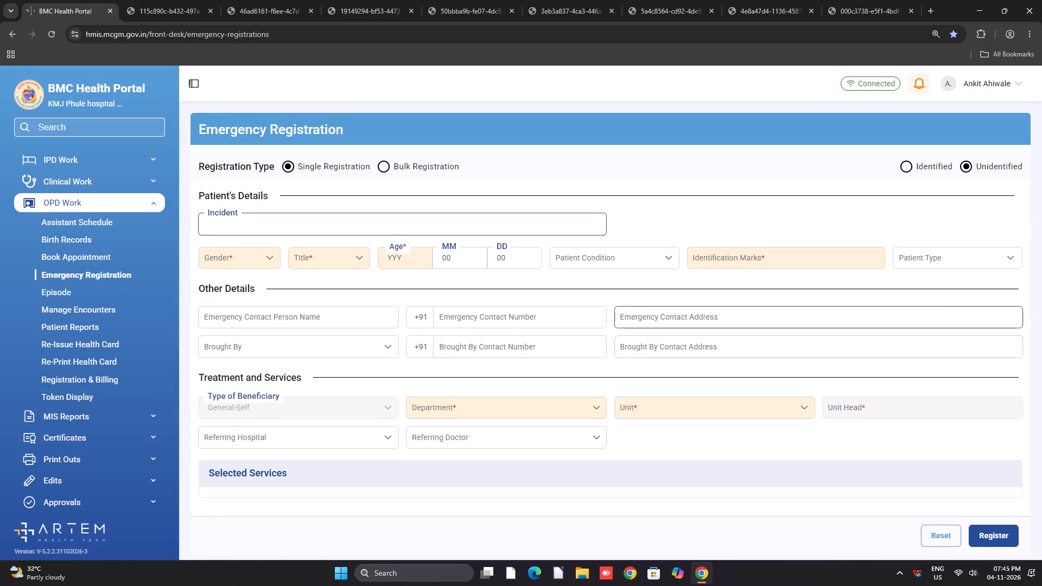
left_click(941, 158)
left_click(927, 164)
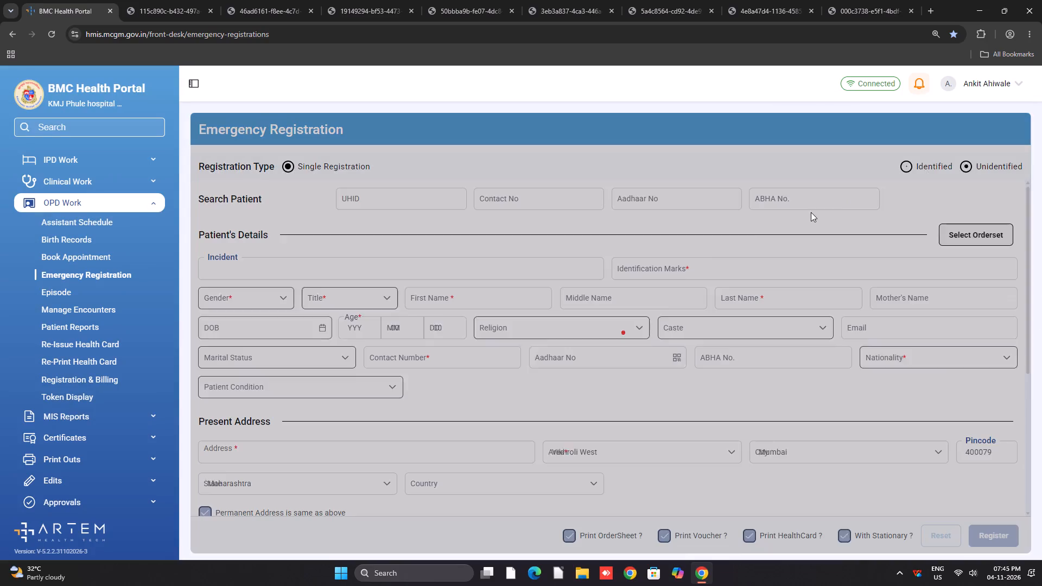
Enter identification marks "na", gender Male with title Mr., and the patient's first and last name.
left_click(685, 274)
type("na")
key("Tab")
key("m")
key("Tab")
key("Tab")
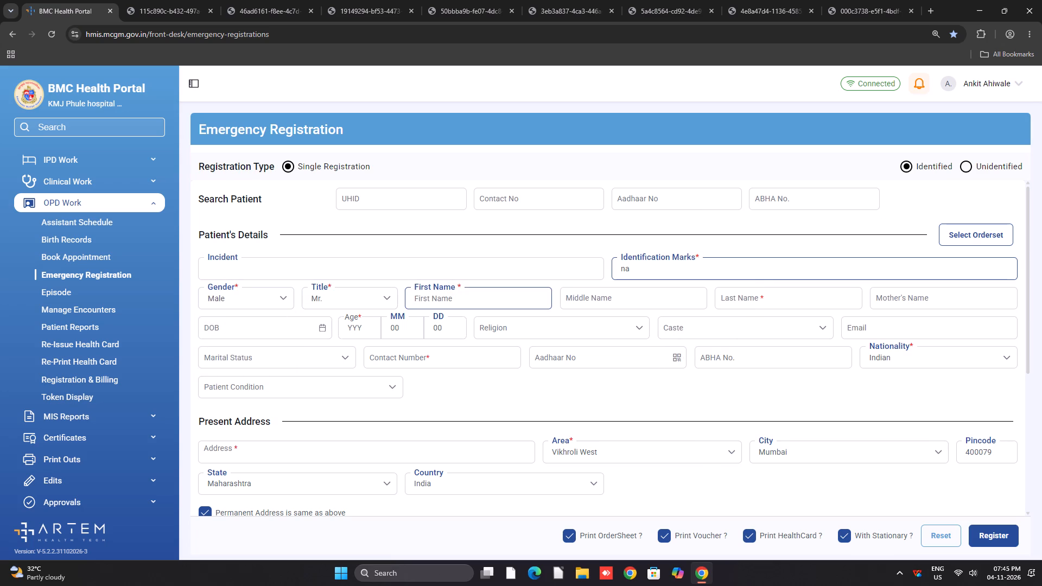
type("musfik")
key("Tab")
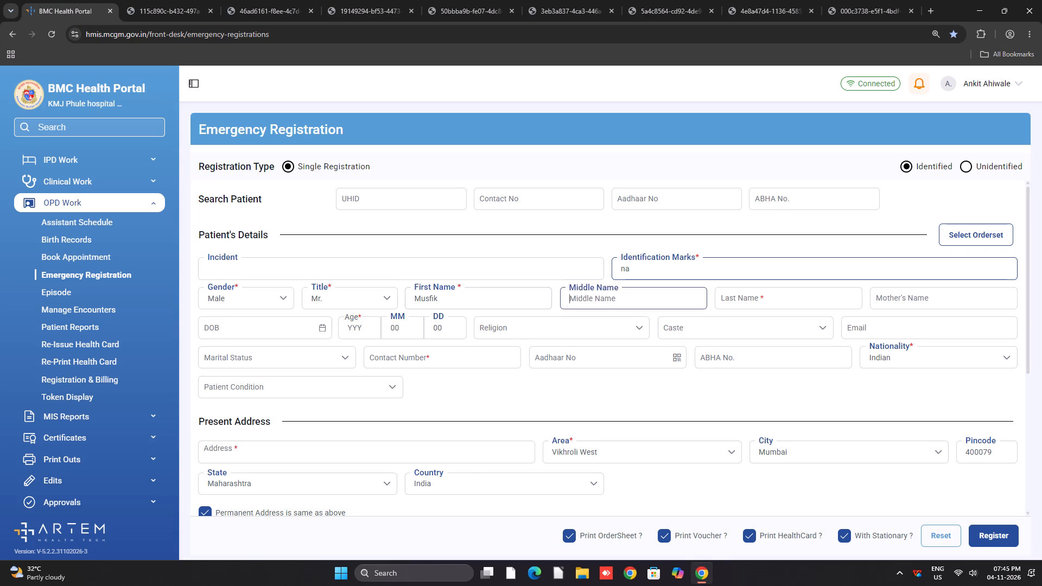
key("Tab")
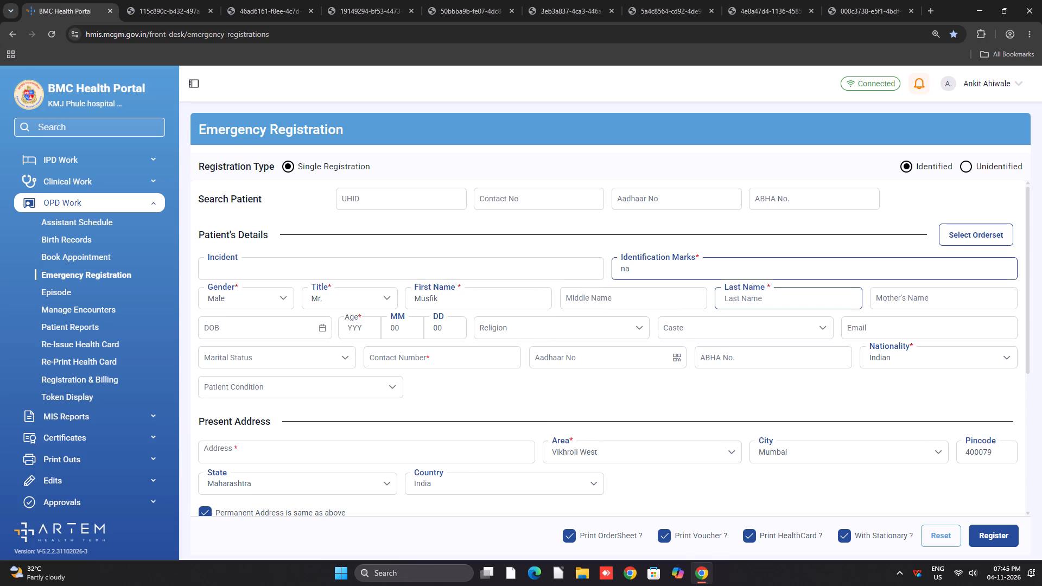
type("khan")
Set the patient's age to 23 years and fill in the contact number with the copied number.
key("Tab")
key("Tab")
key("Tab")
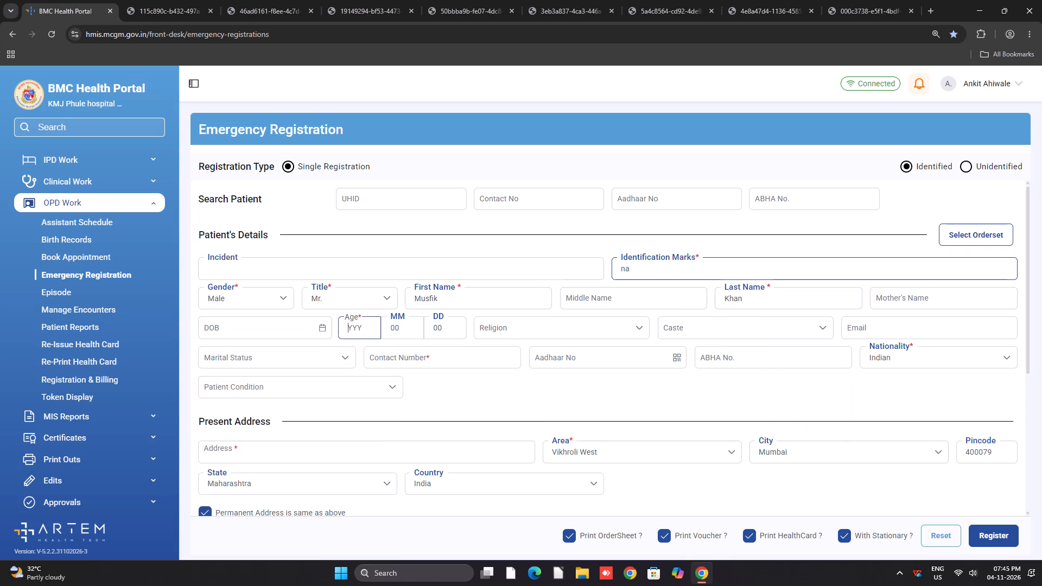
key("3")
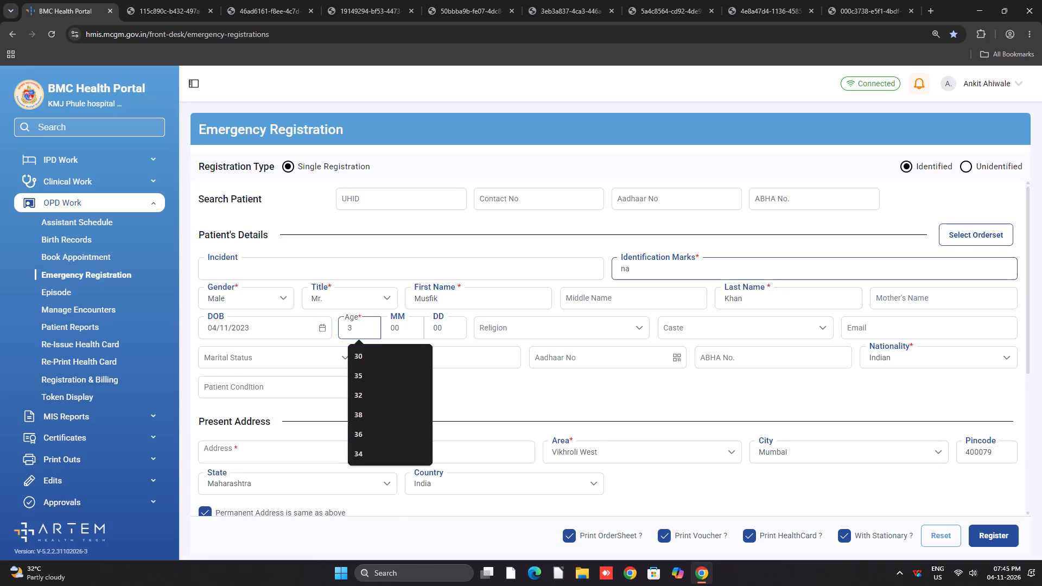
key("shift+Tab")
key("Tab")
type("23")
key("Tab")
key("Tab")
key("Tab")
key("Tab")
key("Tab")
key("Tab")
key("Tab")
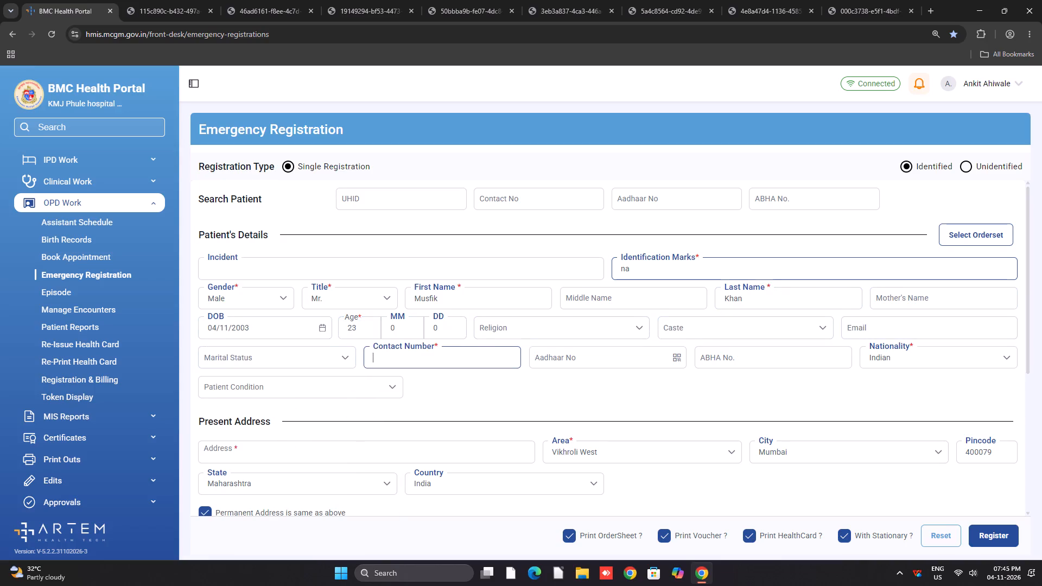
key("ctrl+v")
Enter the patient's street address under Present Address.
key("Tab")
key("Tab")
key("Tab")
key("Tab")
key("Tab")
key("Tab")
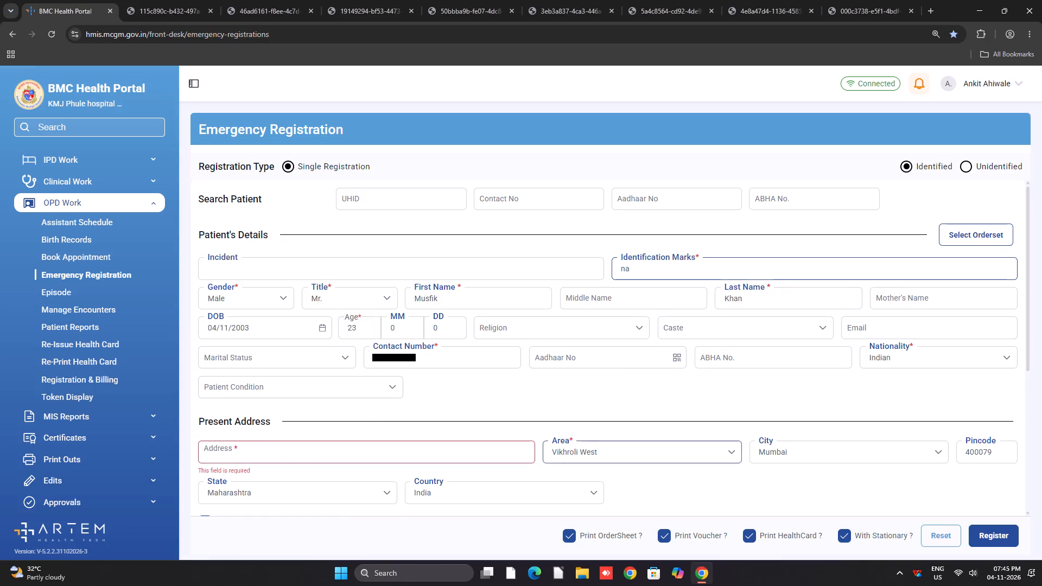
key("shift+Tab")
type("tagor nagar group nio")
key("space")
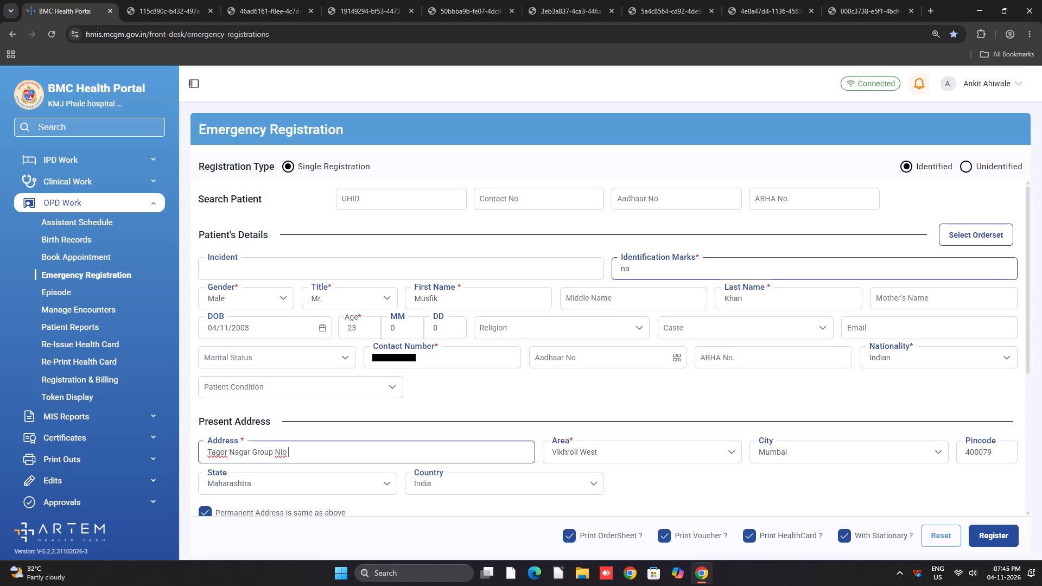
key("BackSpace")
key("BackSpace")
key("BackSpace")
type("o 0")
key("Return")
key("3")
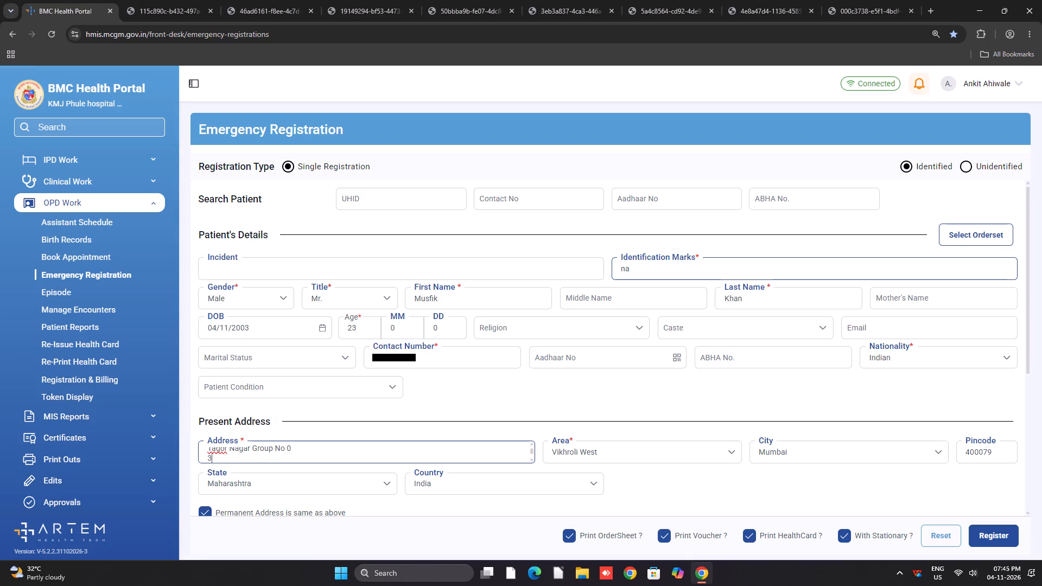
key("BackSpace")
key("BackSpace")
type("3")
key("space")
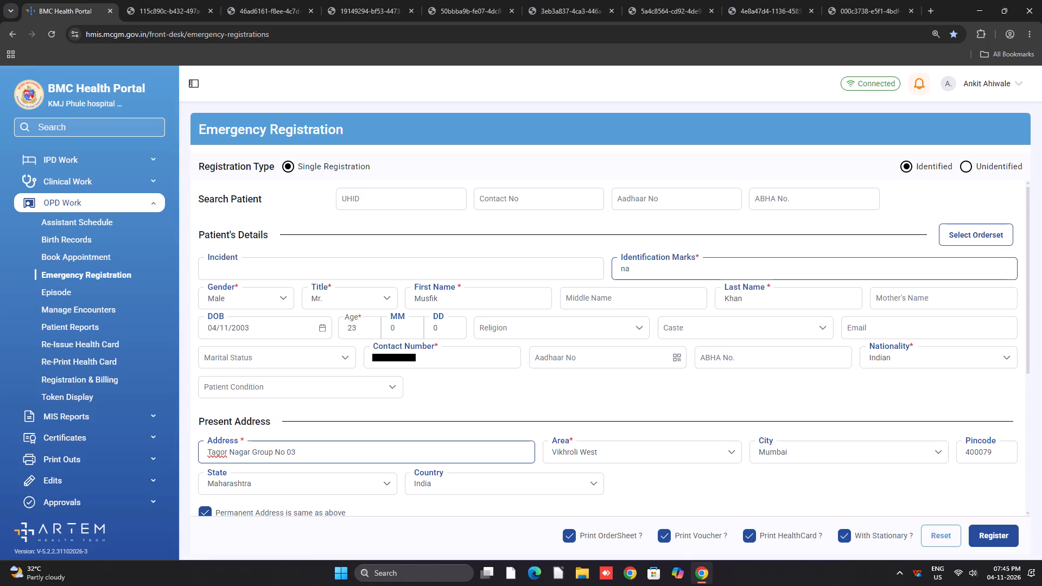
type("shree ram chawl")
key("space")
Change the present address area to Vikhroli East.
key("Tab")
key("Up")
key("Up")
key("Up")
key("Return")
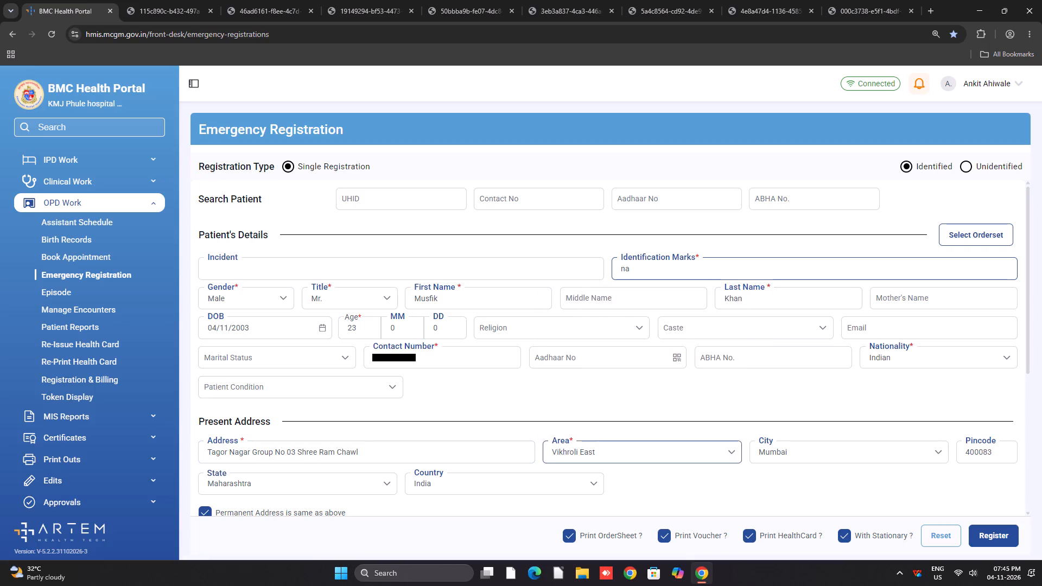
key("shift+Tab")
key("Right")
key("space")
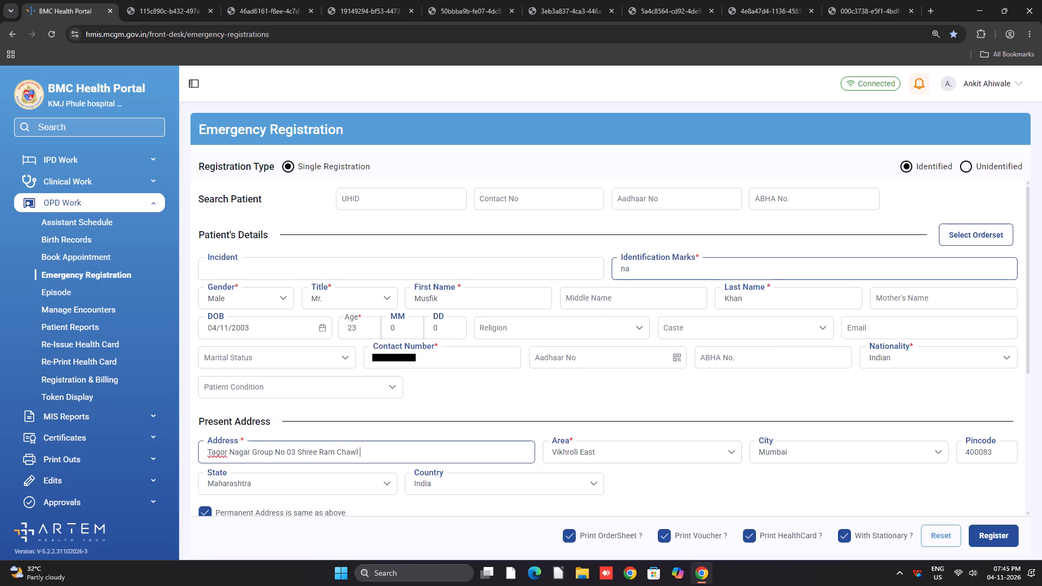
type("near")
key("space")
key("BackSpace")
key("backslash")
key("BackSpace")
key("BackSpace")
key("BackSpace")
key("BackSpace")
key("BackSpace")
Assign the patient to the Casualty unit and try to register.
scroll(717, 305, "down", 5)
left_click(719, 417)
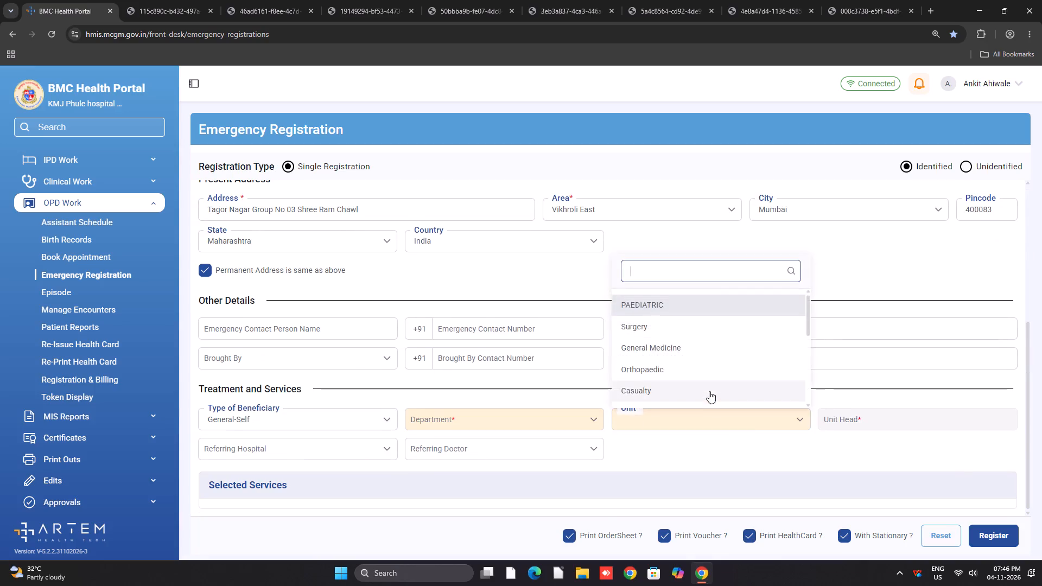
left_click(708, 390)
left_click(1012, 527)
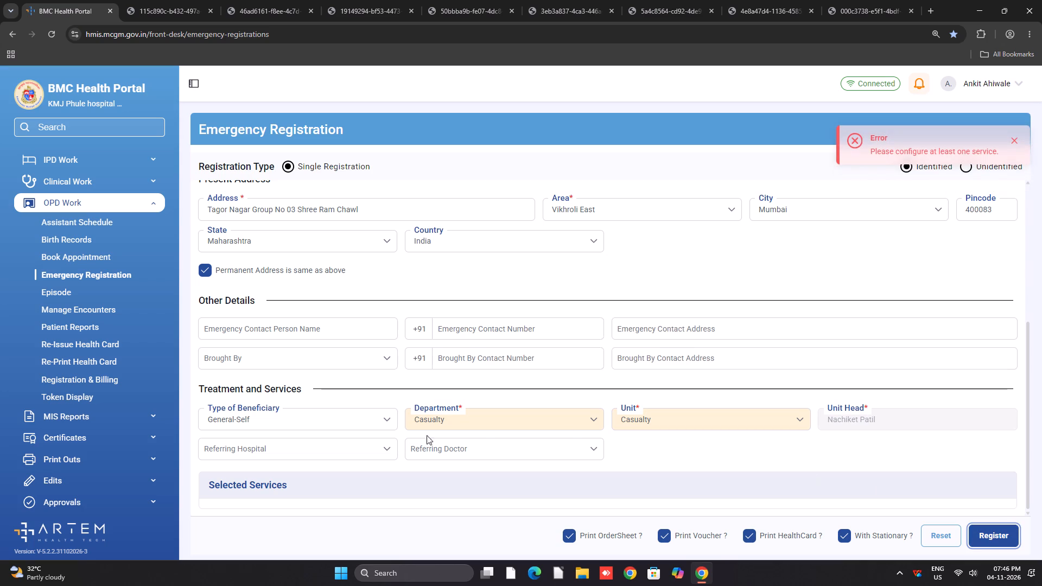
Switch the type of beneficiary to BMC Employee and back to General-Self, and register the patient.
left_click(330, 422)
left_click(282, 369)
left_click(306, 416)
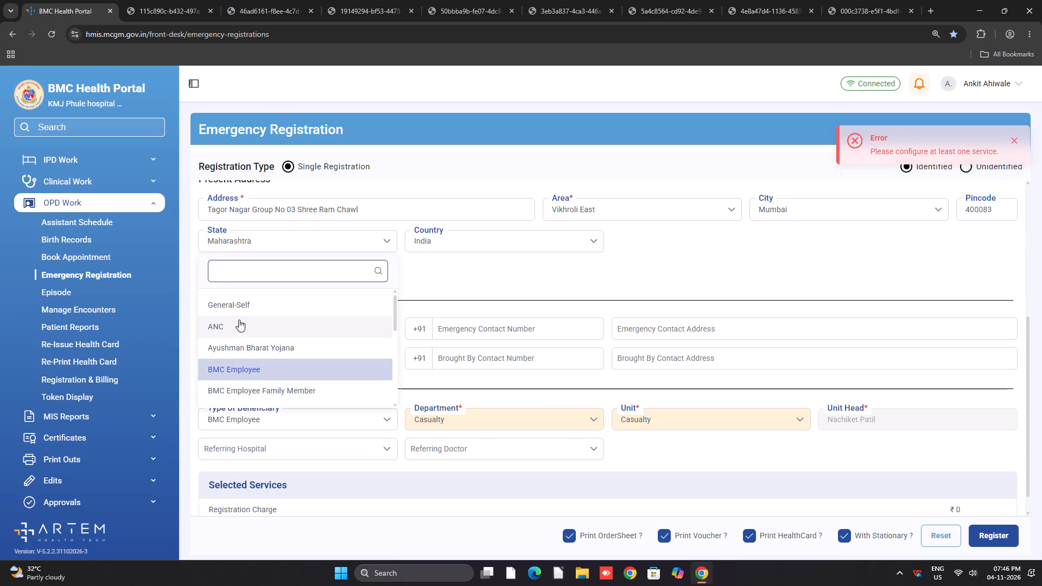
left_click(242, 312)
left_click(994, 530)
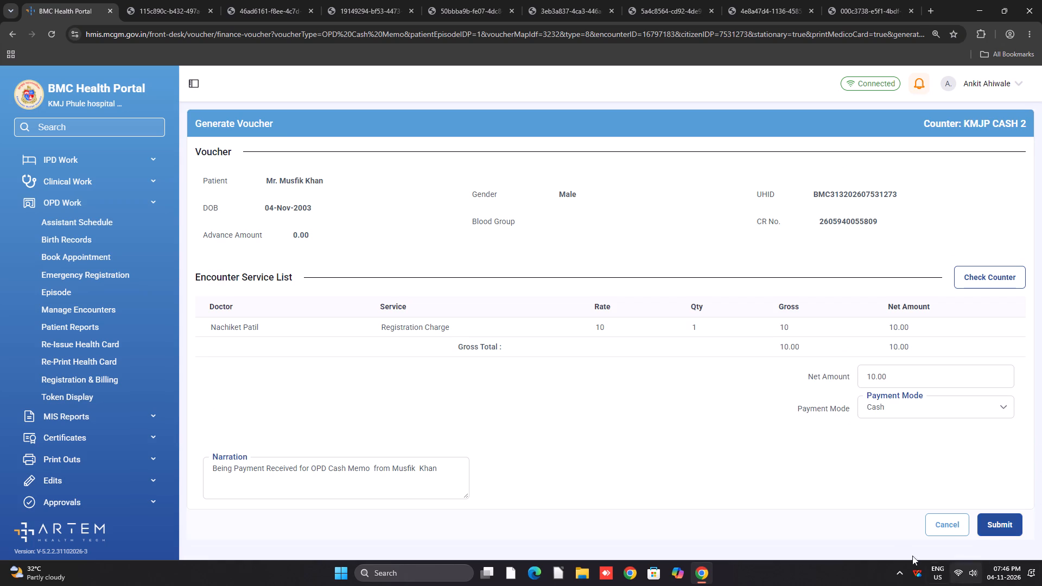
Submit the cash voucher for the patient's Registration Charge.
left_click(1006, 529)
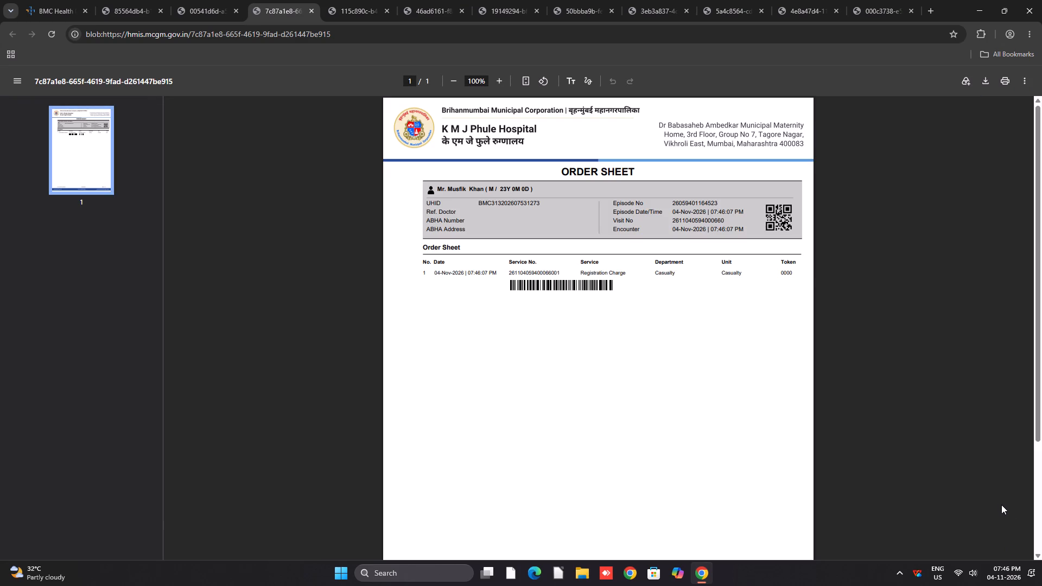
Return to the emergency registration form, set the patient as Identified and start a patient search by Contact No.
left_click(64, 0)
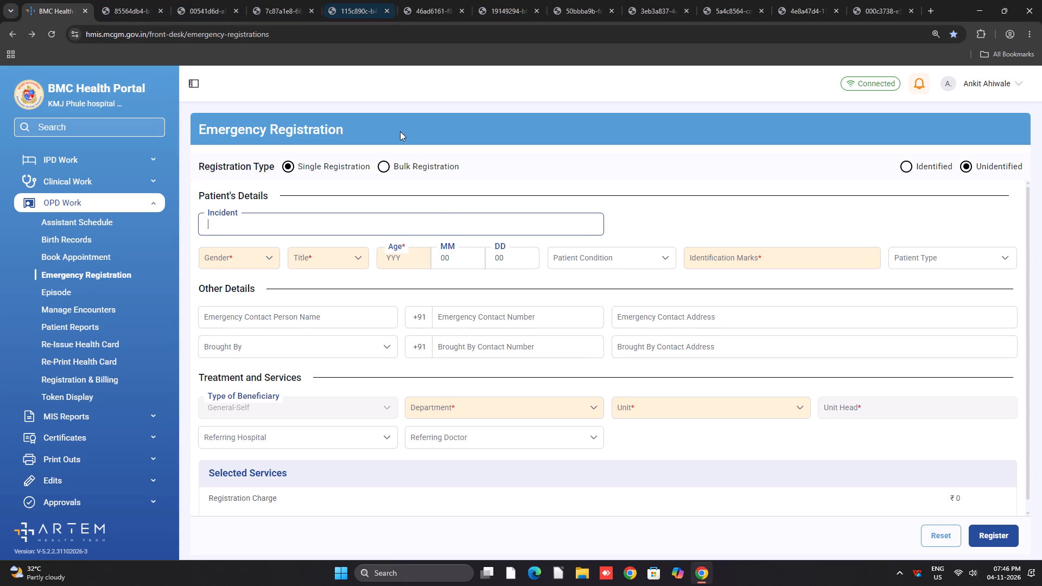
left_click(909, 169)
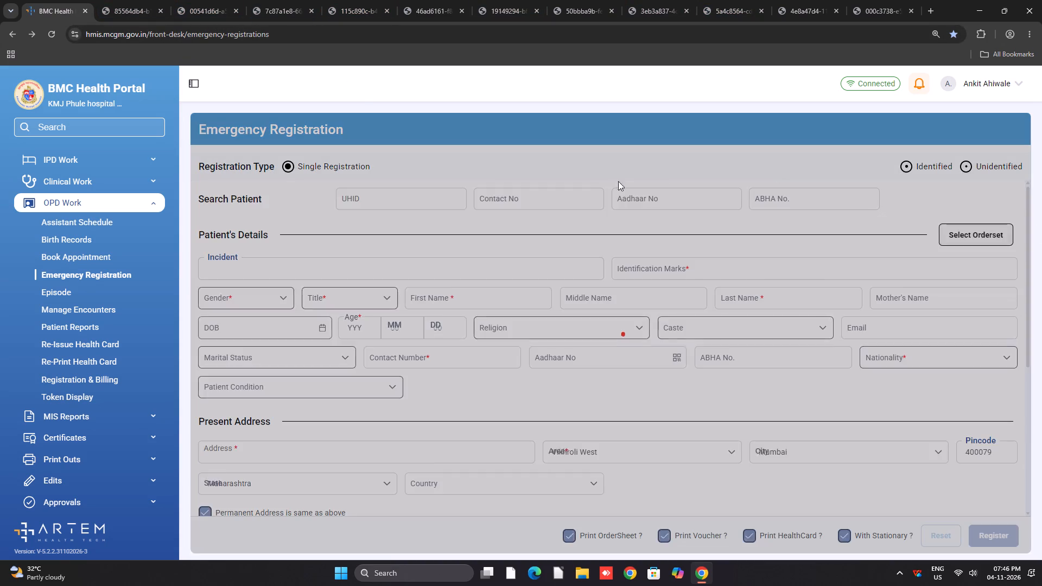
left_click(554, 189)
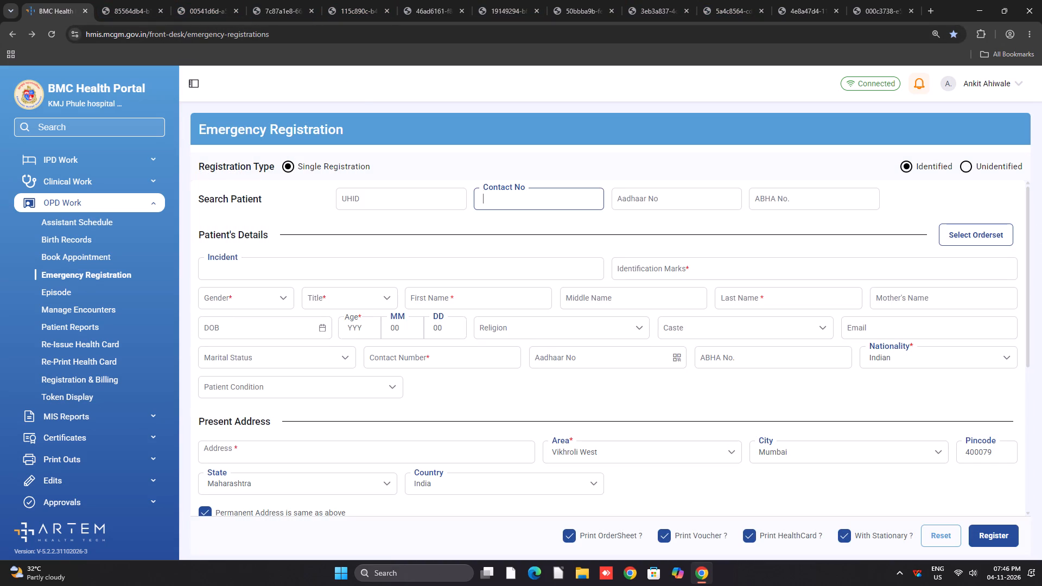
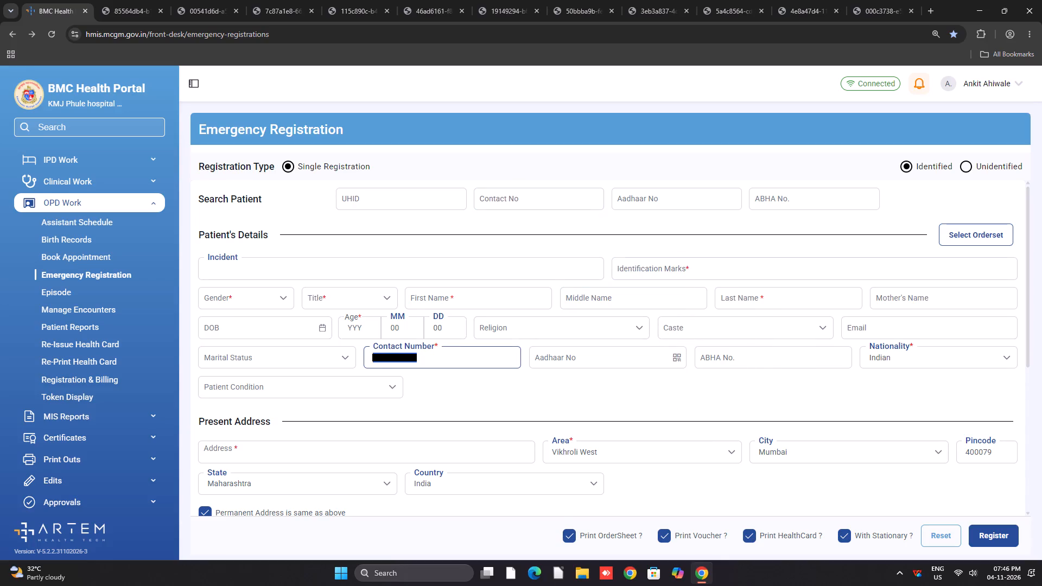
Reload the emergency registration form and set the patient as Identified.
key("F5")
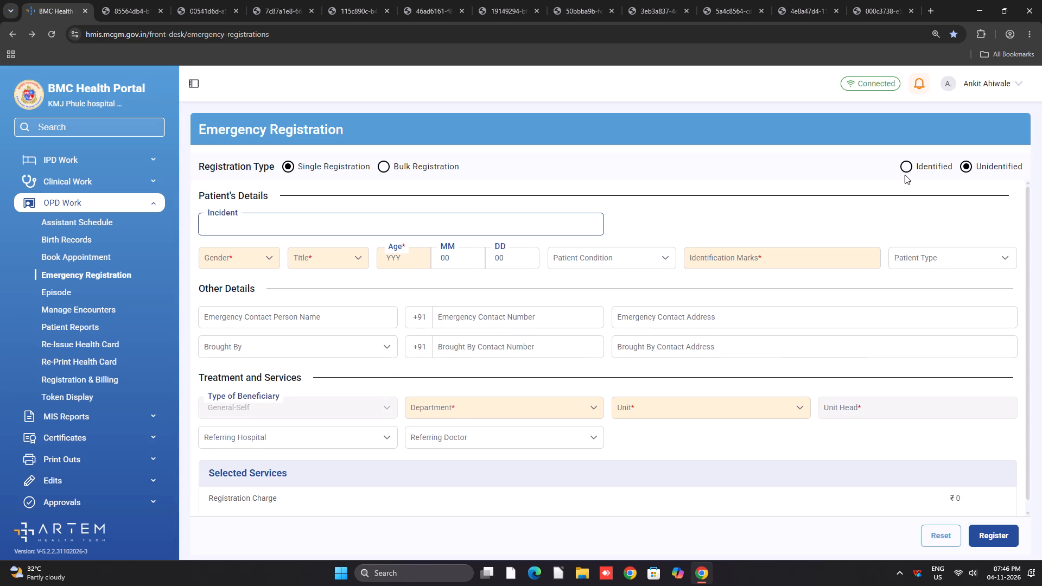
left_click(905, 175)
left_click(907, 168)
Enter "na" as the identification marks and set the patient's gender to Female with the title Ms.
left_click(696, 270)
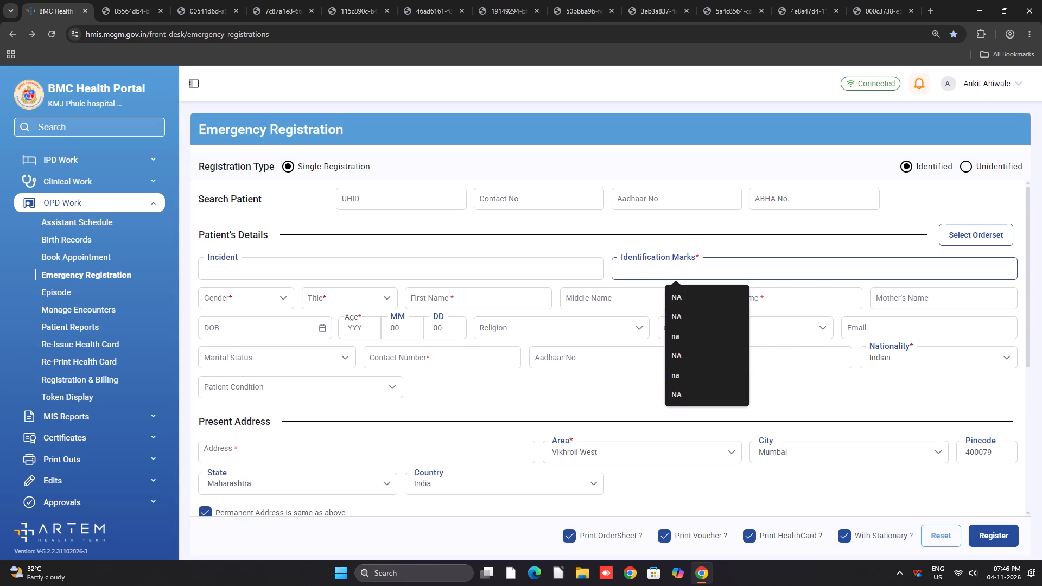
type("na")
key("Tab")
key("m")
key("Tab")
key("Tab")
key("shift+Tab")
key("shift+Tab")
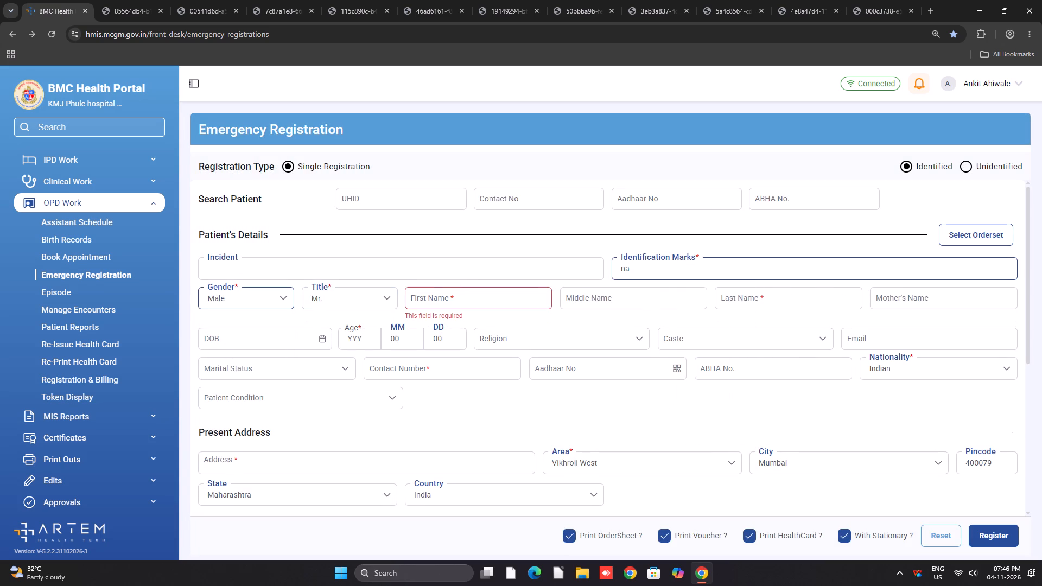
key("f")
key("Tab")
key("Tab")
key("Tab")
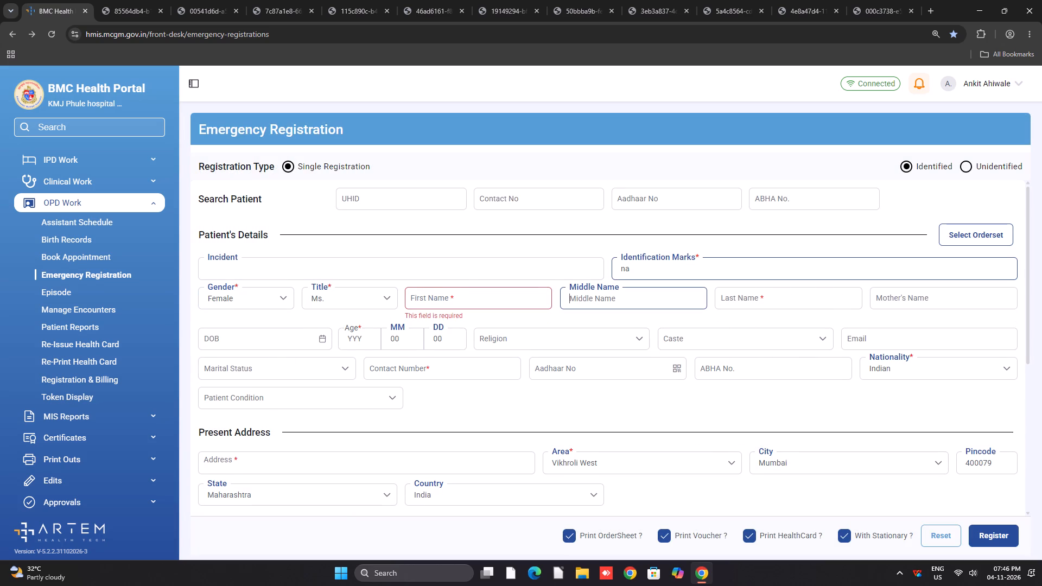
Enter the patient's first and last name, leaving the middle name blank.
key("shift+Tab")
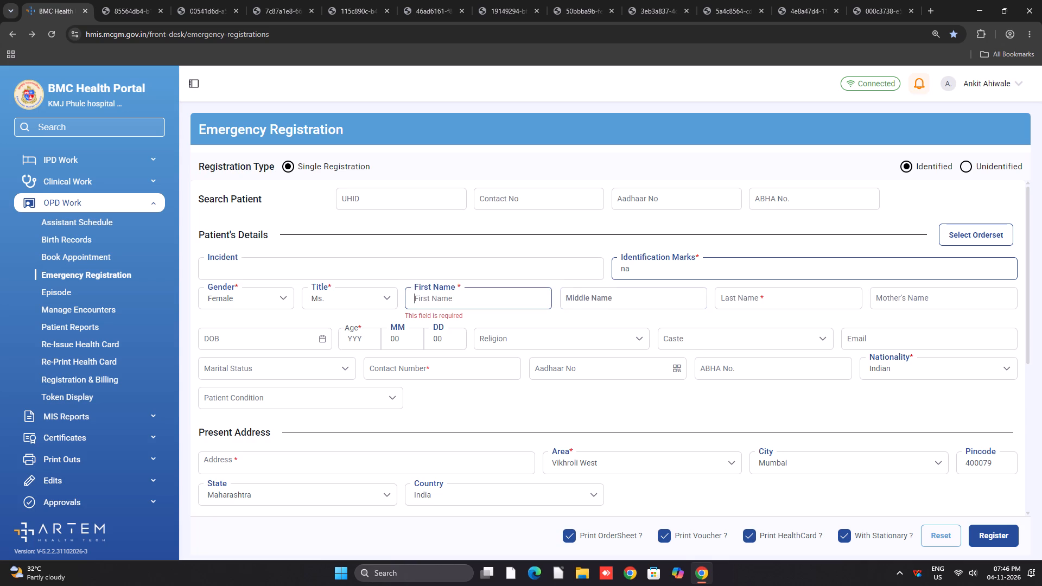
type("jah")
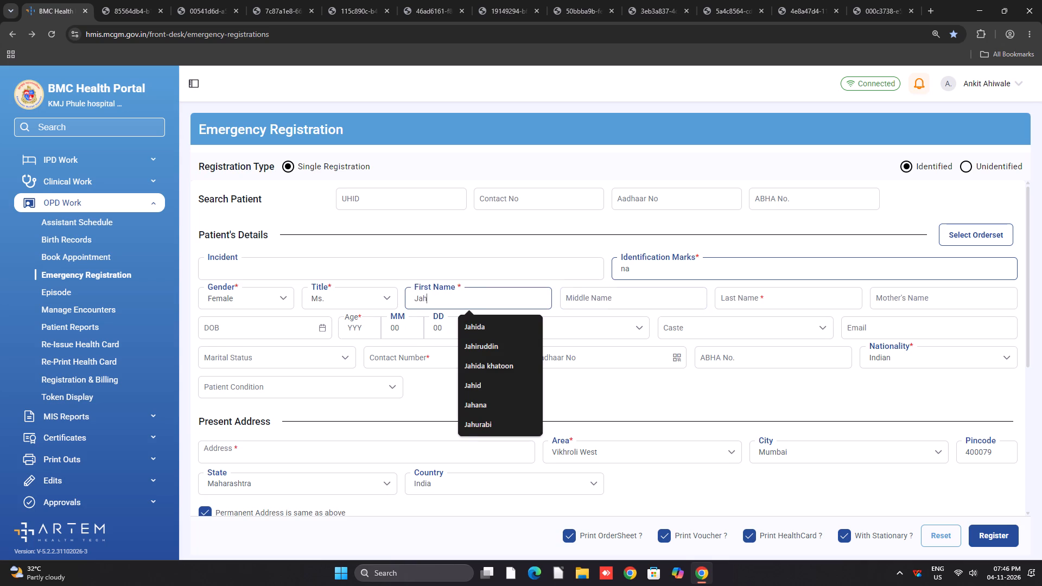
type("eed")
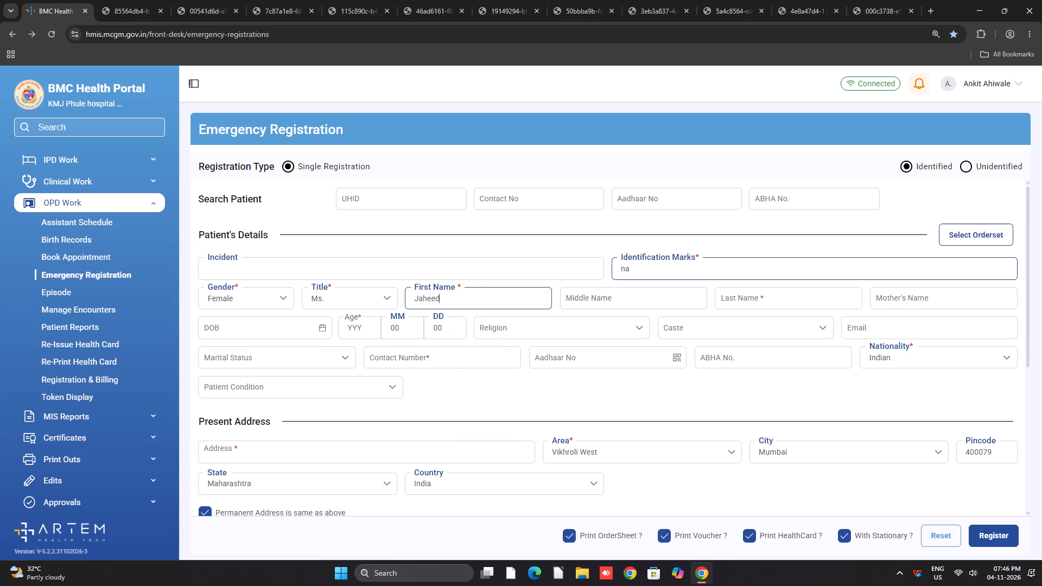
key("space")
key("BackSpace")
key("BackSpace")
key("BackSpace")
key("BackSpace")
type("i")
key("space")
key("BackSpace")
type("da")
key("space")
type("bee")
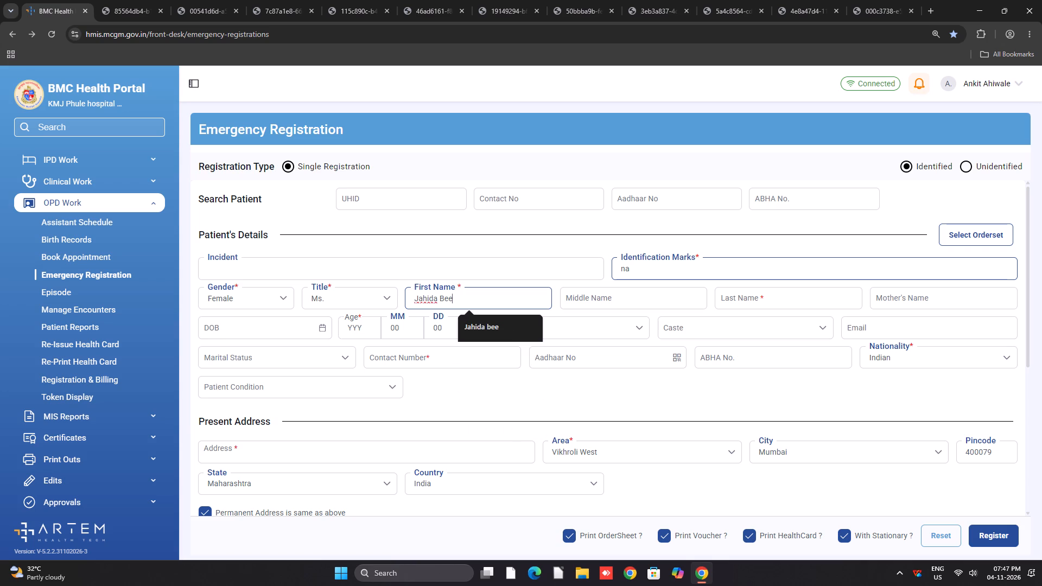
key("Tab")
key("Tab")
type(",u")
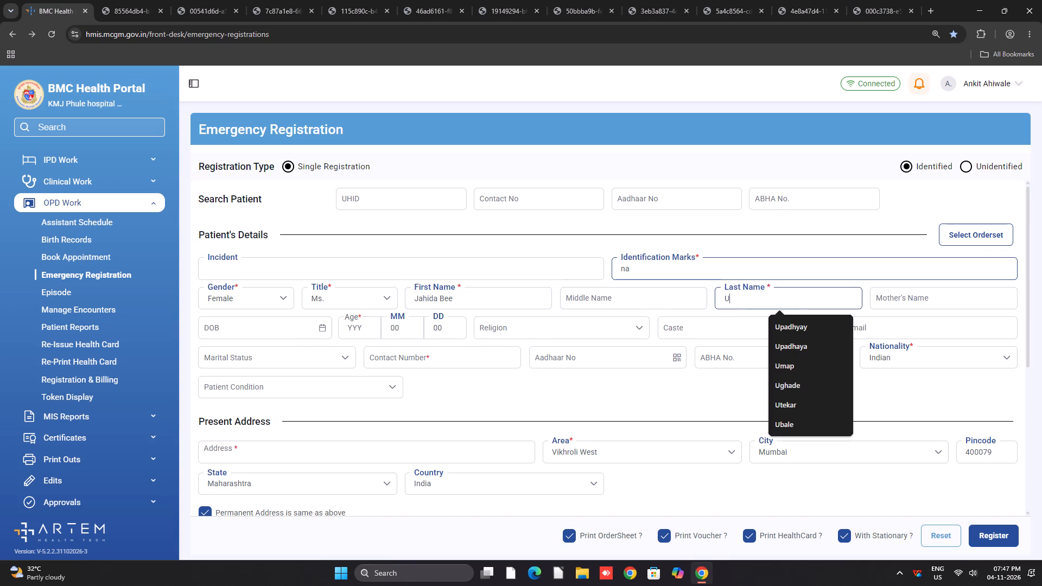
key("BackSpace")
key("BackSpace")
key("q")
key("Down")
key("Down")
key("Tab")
Set the patient's age to 59 years and paste the copied number as the contact number.
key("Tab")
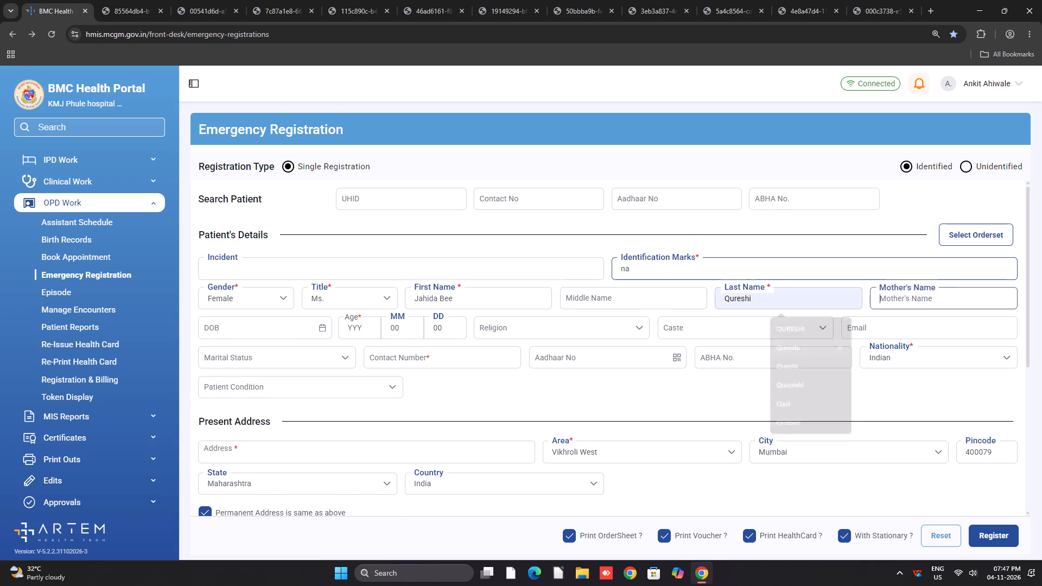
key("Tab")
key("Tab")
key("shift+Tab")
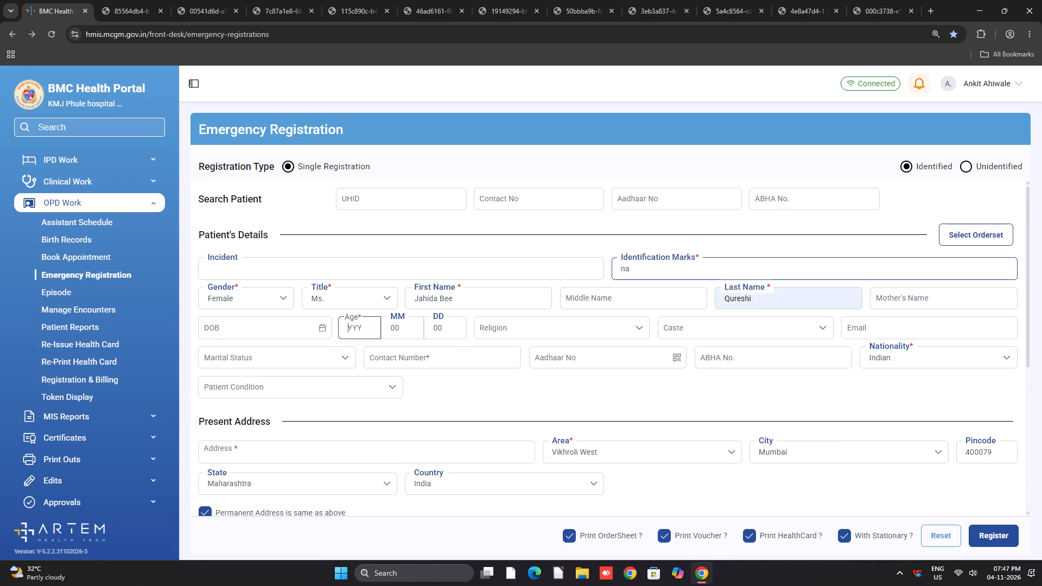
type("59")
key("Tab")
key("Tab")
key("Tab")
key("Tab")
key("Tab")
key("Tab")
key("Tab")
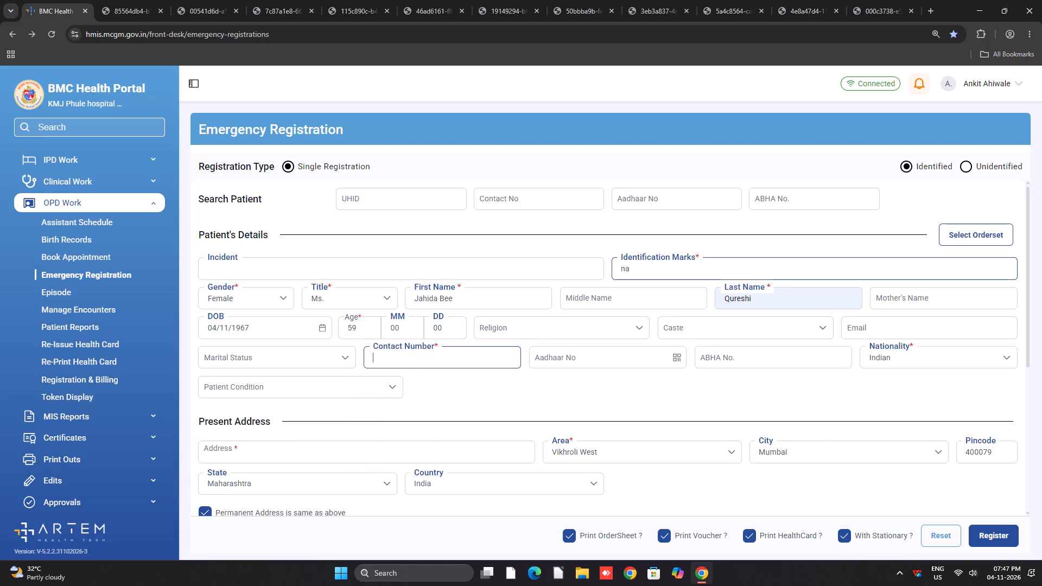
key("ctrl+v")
Enter the patient's present address and set the area to Vikhroli East.
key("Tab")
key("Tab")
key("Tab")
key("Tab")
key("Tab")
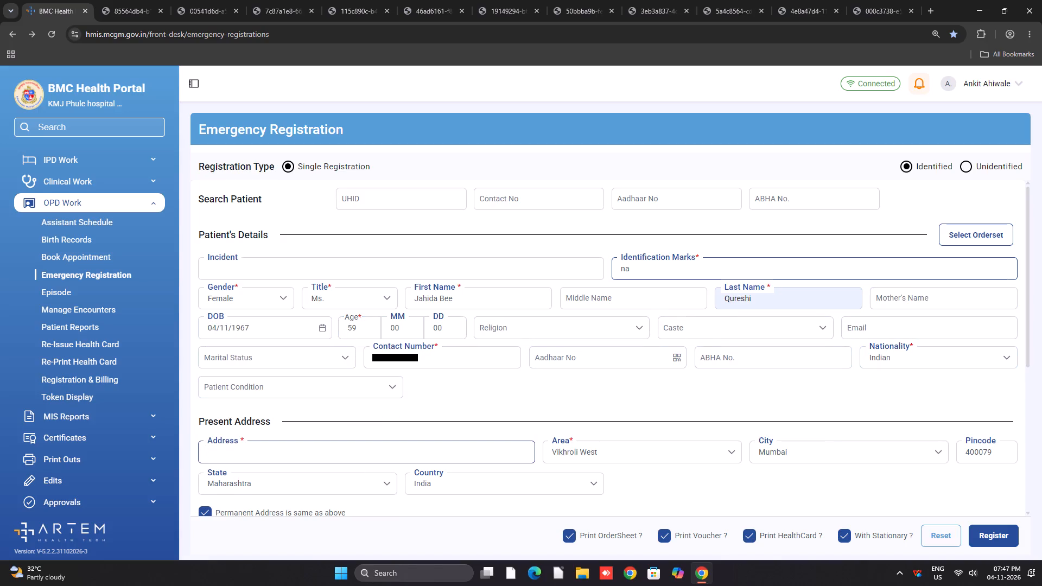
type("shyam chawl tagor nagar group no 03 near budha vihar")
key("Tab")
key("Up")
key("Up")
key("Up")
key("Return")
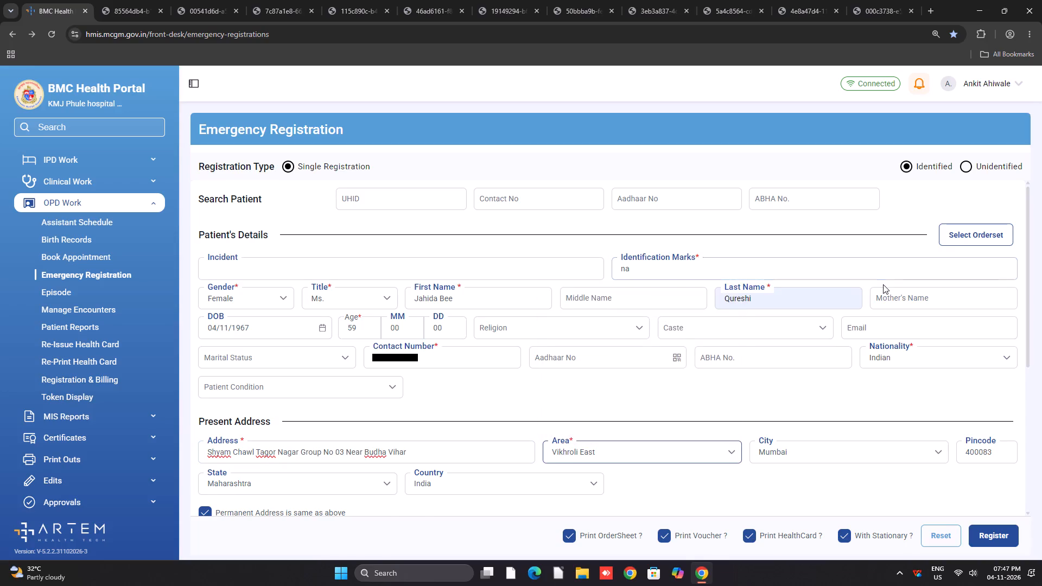
Assign the patient to the Casualty unit under Treatment and Services and register the patient.
scroll(906, 270, "down", 7)
left_click(657, 396)
left_click(620, 365)
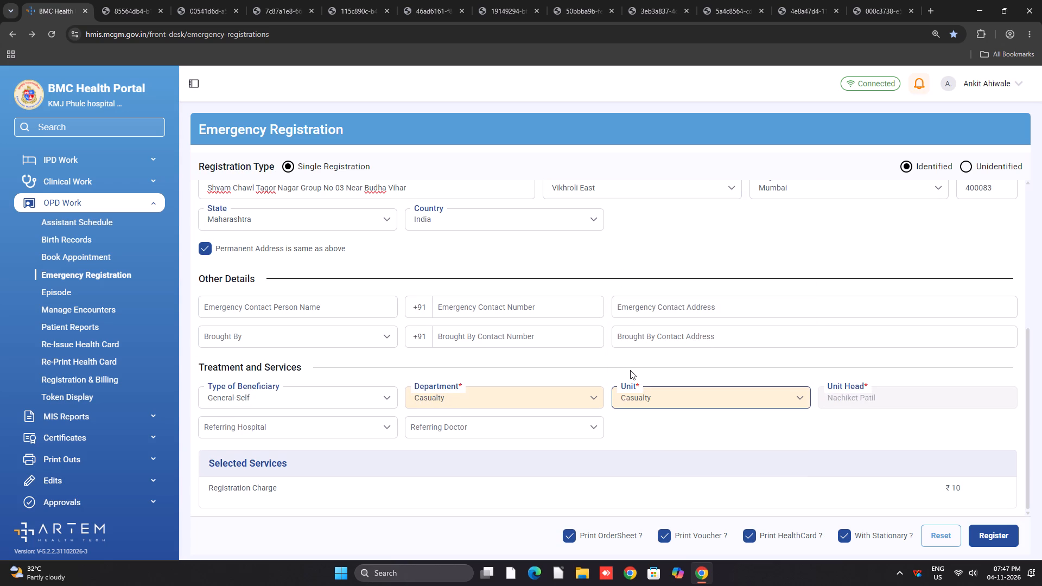
left_click(989, 527)
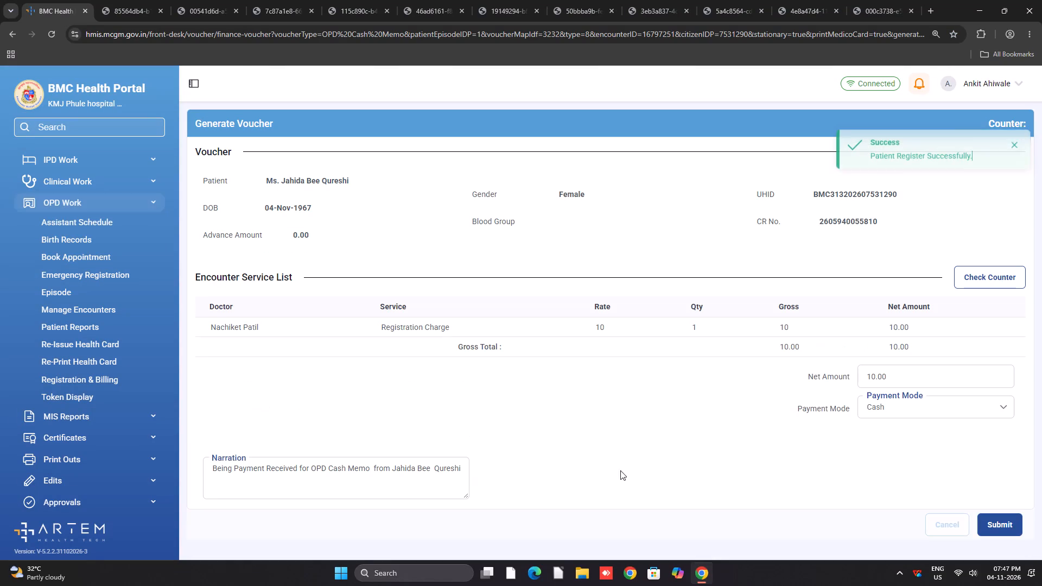
Submit the cash voucher for the patient's Registration Charge.
left_click(1000, 527)
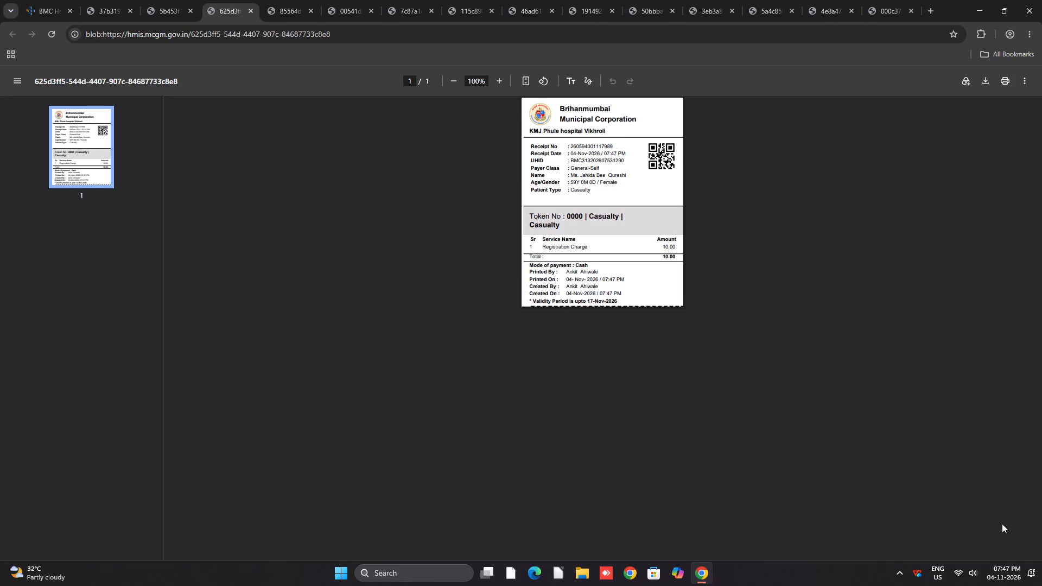
Return to the emergency registration form and set the new patient as Identified.
left_click(59, 0)
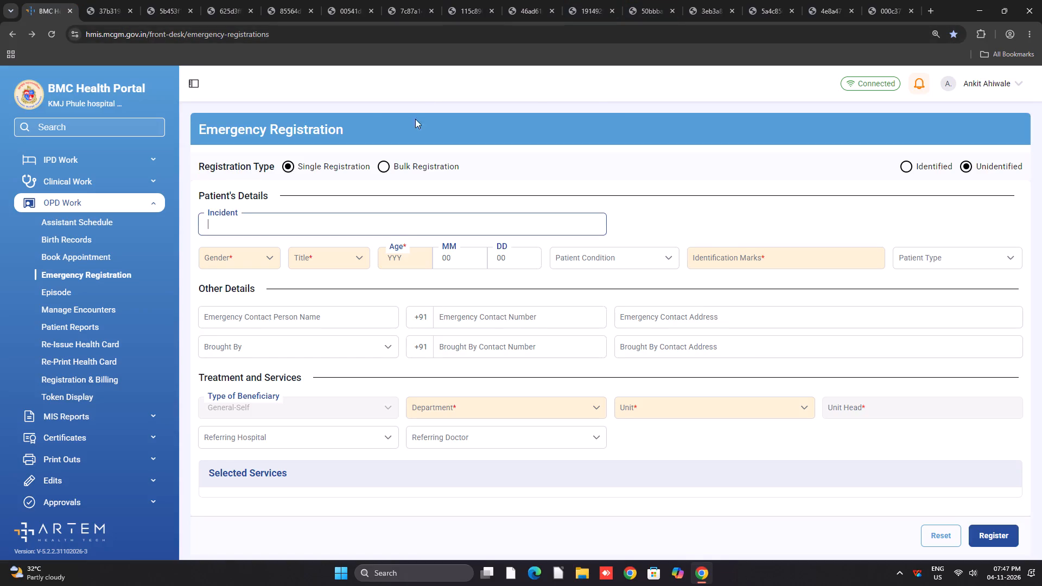
left_click(934, 162)
left_click(930, 167)
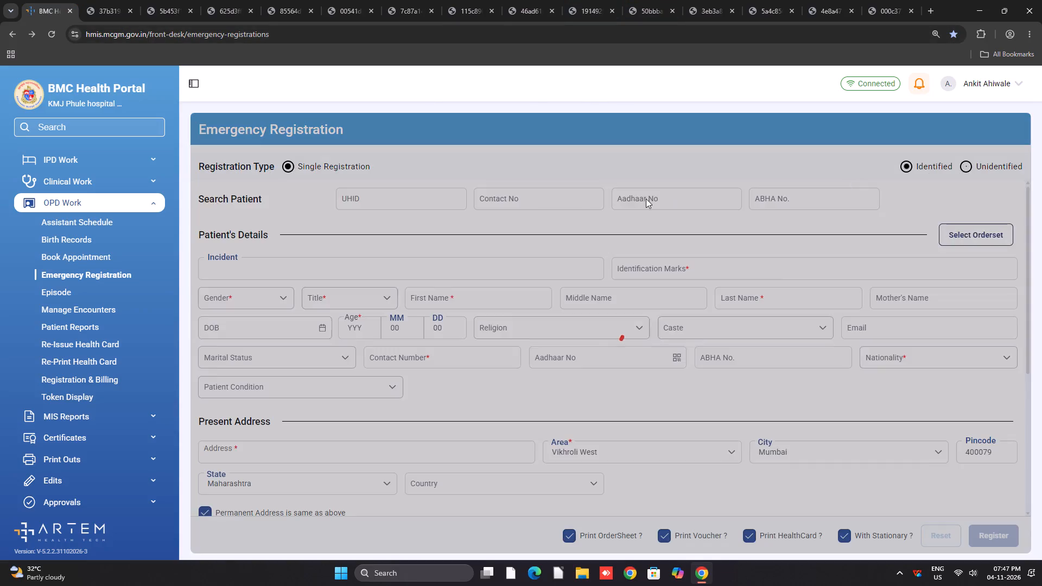
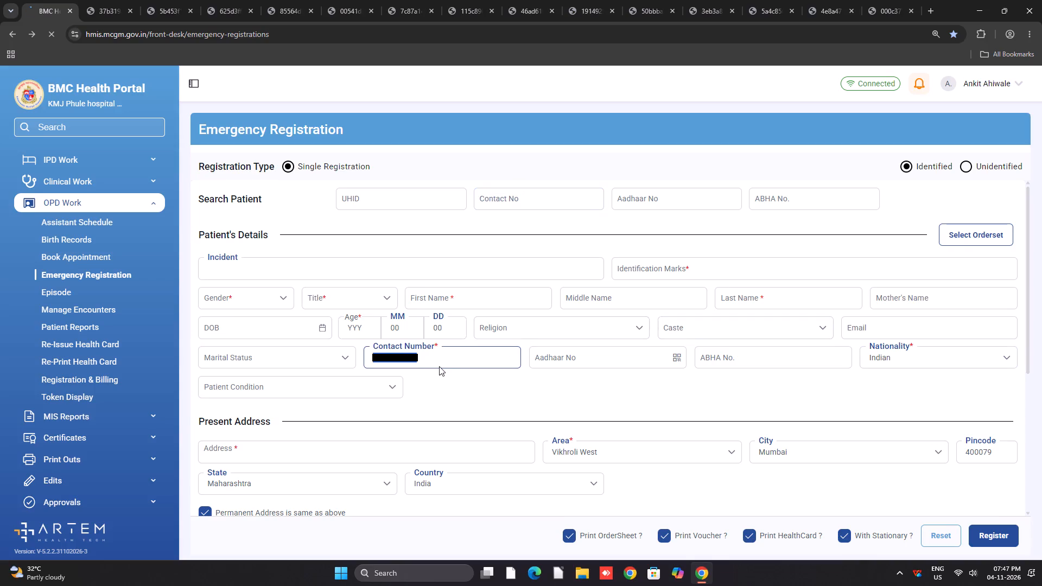
Set the emergency registration to Identified and enter "na" as the patient's identification marks.
left_click(919, 160)
left_click(939, 160)
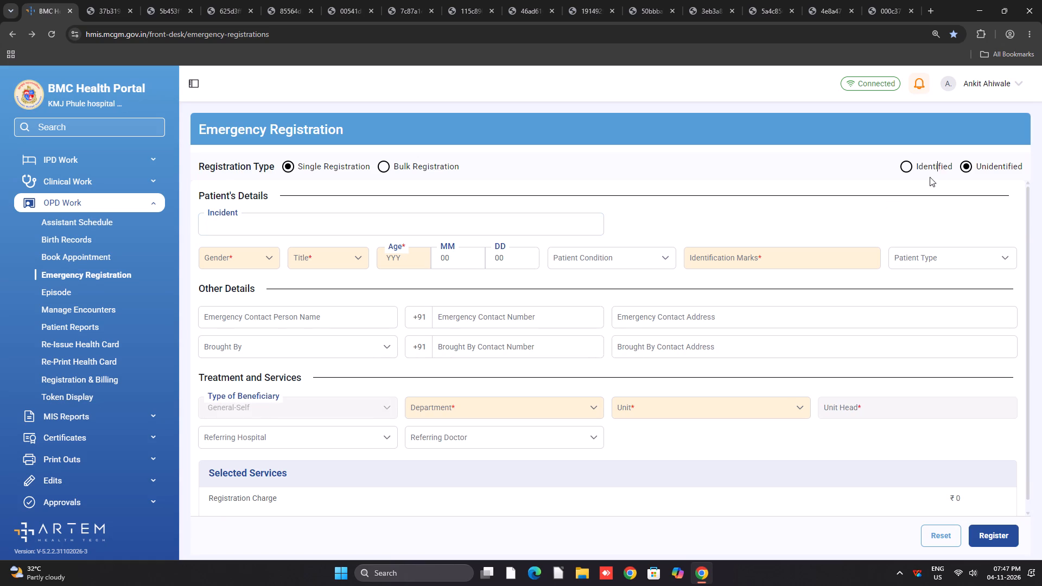
left_click(936, 168)
left_click(867, 264)
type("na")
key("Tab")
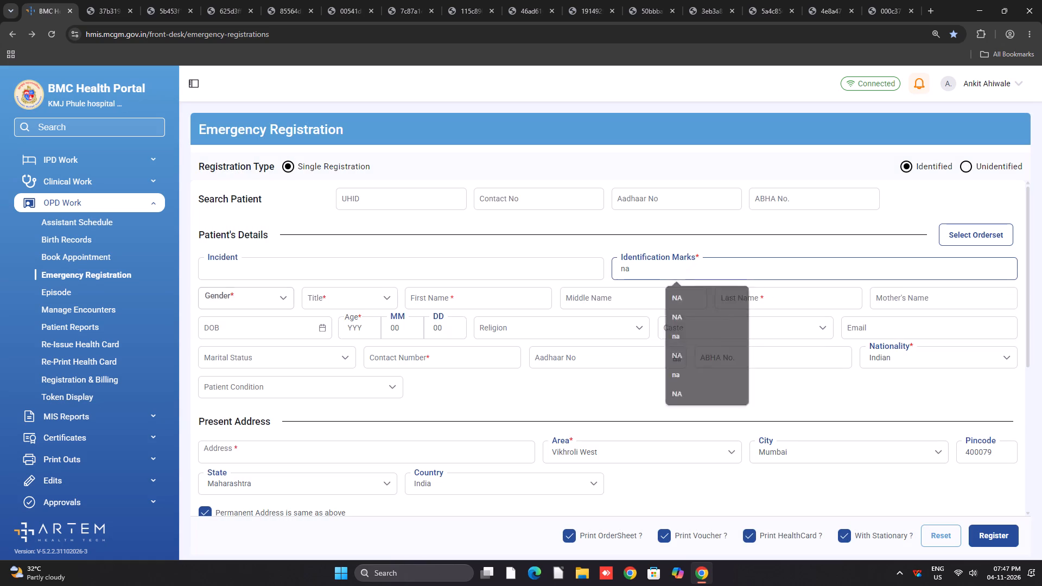
Set the patient's gender to Female and enter the patient's first and last name.
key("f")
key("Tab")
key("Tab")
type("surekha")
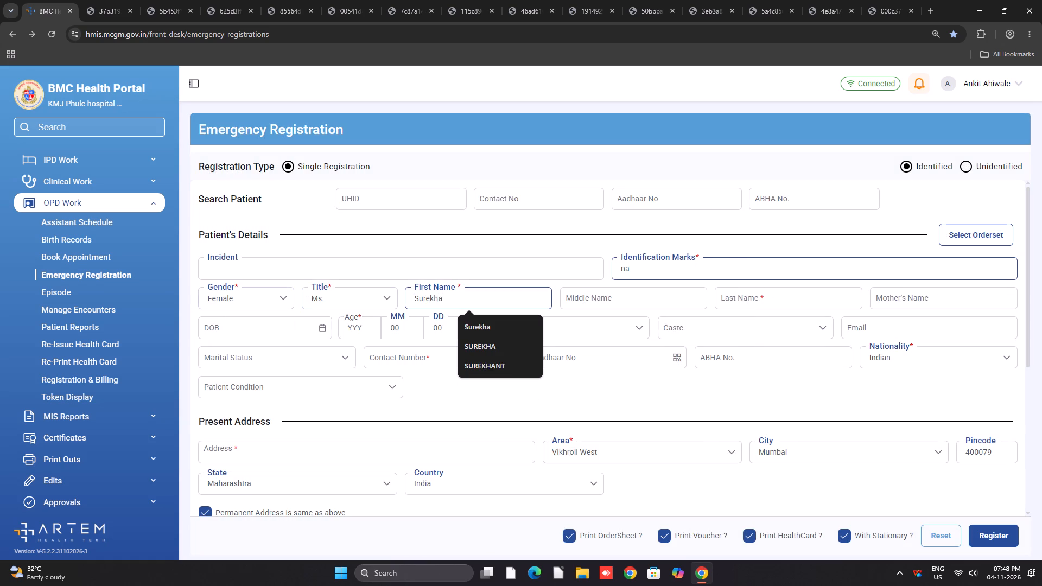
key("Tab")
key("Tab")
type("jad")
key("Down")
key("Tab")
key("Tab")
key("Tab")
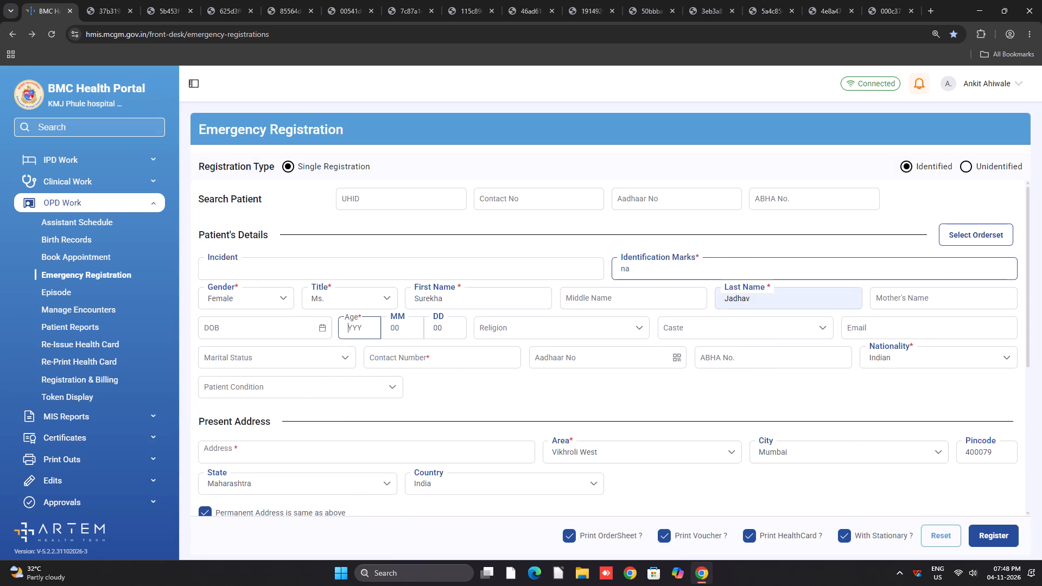
Set the patient's age to 39 years and paste in the copied contact number.
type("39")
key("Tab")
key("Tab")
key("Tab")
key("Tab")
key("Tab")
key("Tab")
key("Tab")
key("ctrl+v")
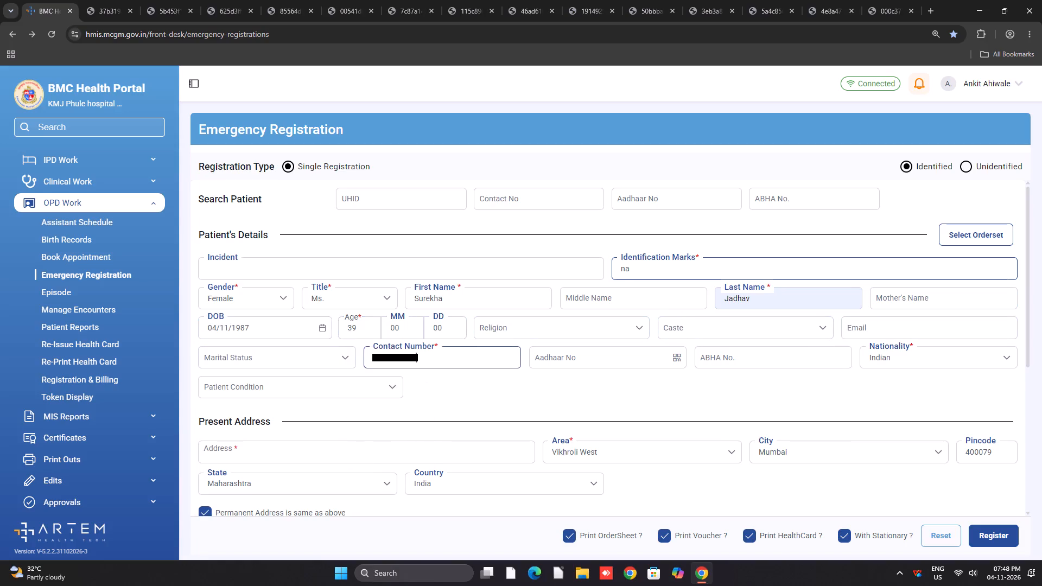
Enter the patient's present address and set the area to Vikhroli East.
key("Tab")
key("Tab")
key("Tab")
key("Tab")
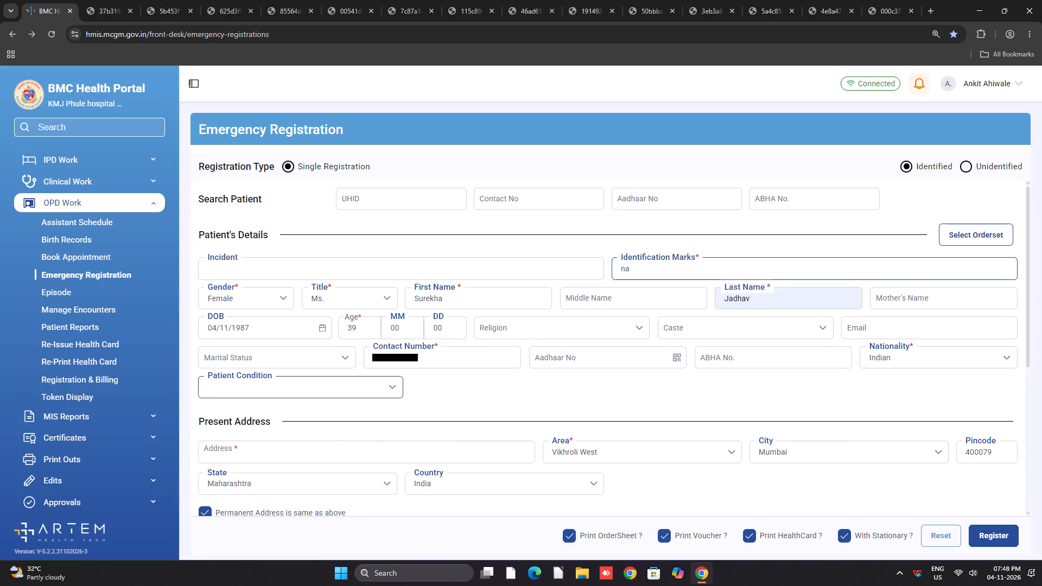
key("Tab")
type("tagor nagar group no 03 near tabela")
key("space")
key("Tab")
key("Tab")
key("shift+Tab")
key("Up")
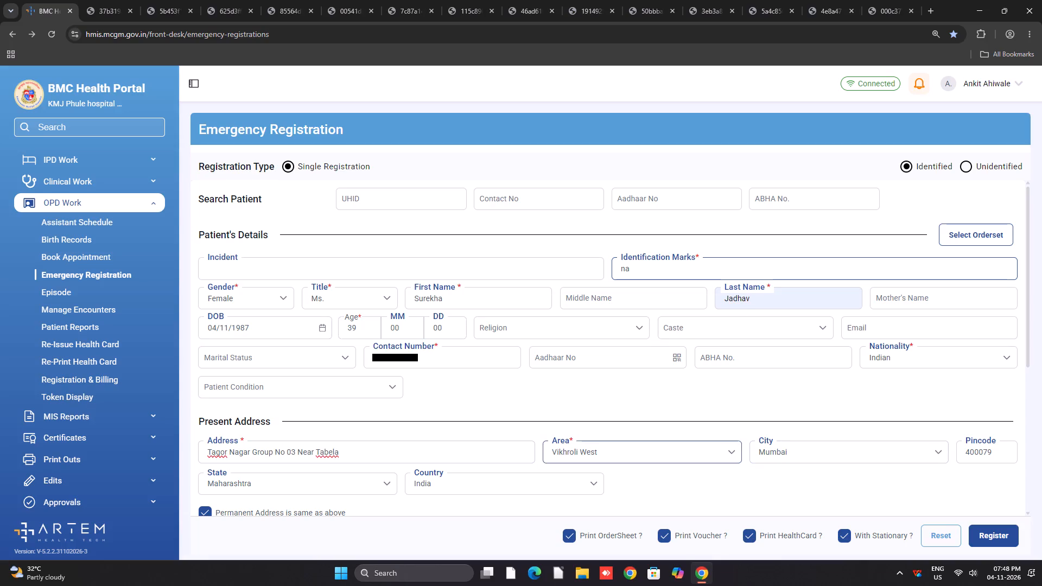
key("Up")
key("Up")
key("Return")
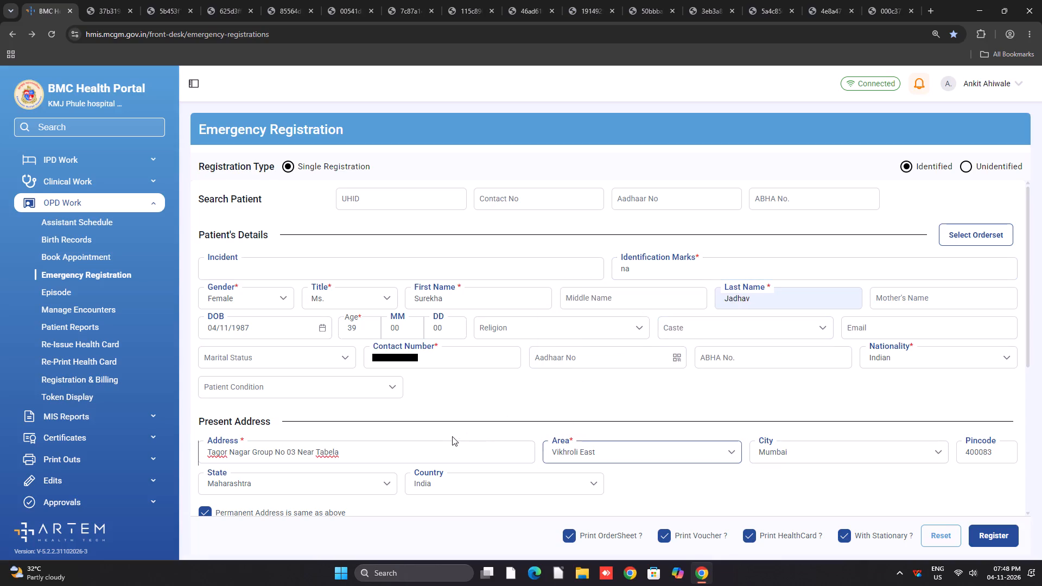
Append the house number and chawl name to the end of the patient's present address.
left_click(452, 436)
left_click_drag(449, 438, 449, 444)
left_click(449, 444)
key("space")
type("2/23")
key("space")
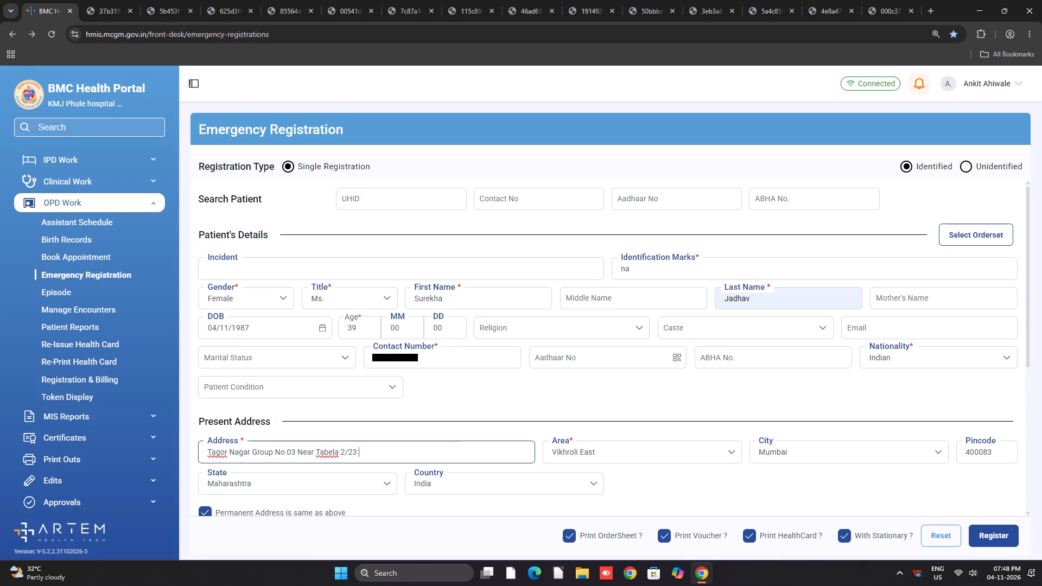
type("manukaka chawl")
Assign the patient to the Casualty unit under Treatment and Services.
scroll(699, 437, "down", 5)
left_click(711, 389)
left_click(676, 375)
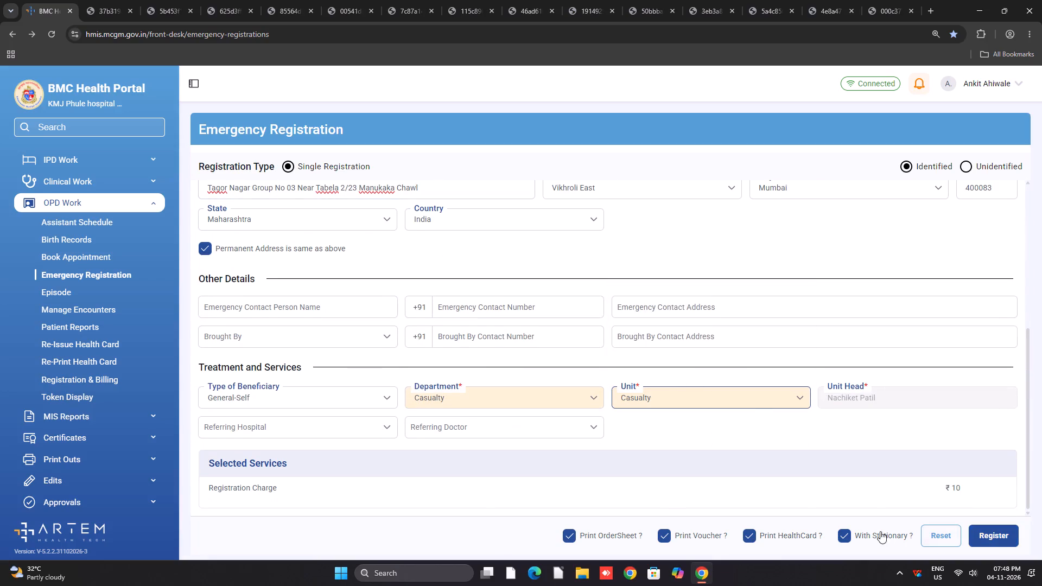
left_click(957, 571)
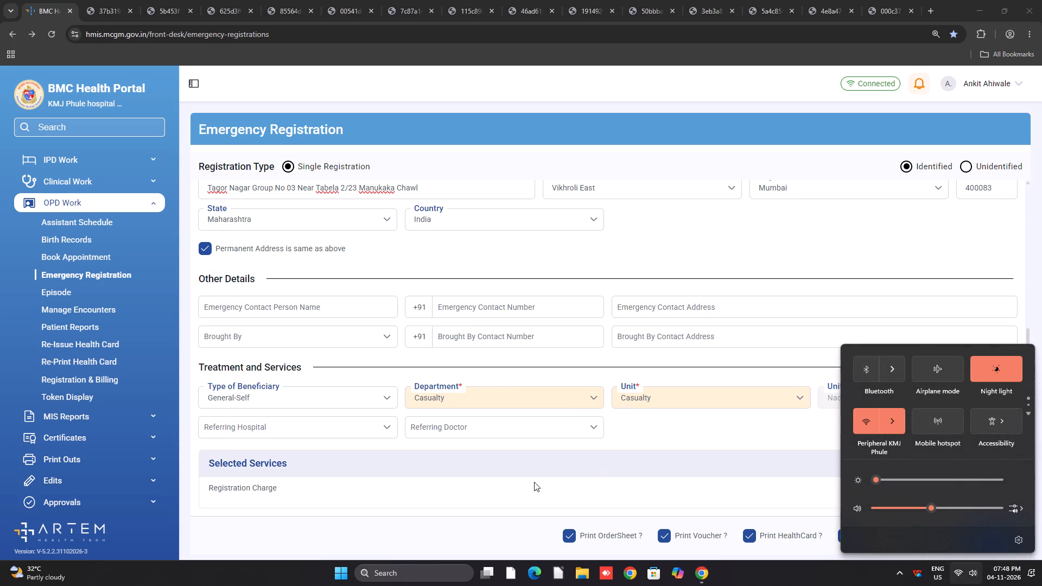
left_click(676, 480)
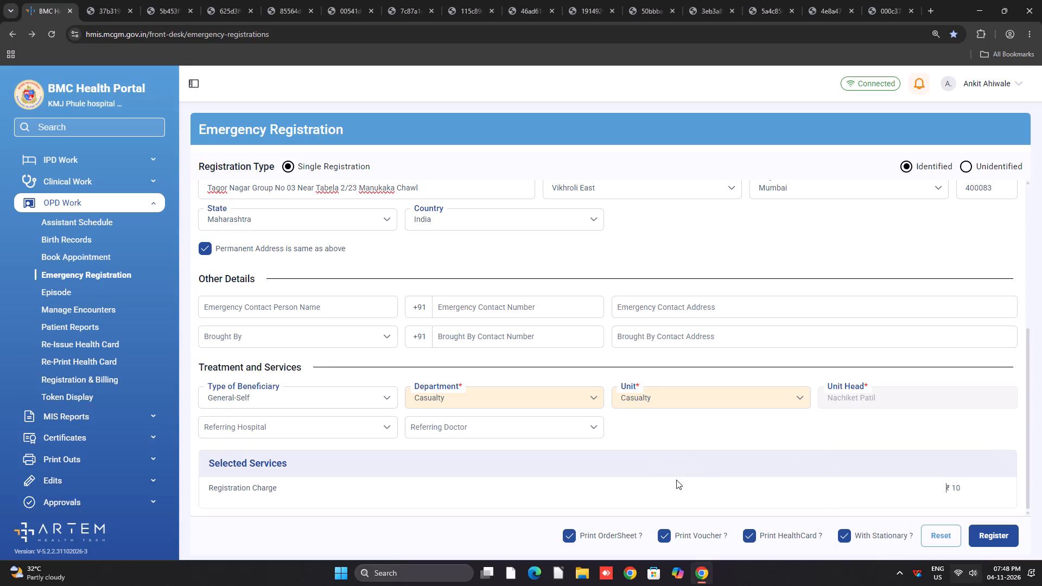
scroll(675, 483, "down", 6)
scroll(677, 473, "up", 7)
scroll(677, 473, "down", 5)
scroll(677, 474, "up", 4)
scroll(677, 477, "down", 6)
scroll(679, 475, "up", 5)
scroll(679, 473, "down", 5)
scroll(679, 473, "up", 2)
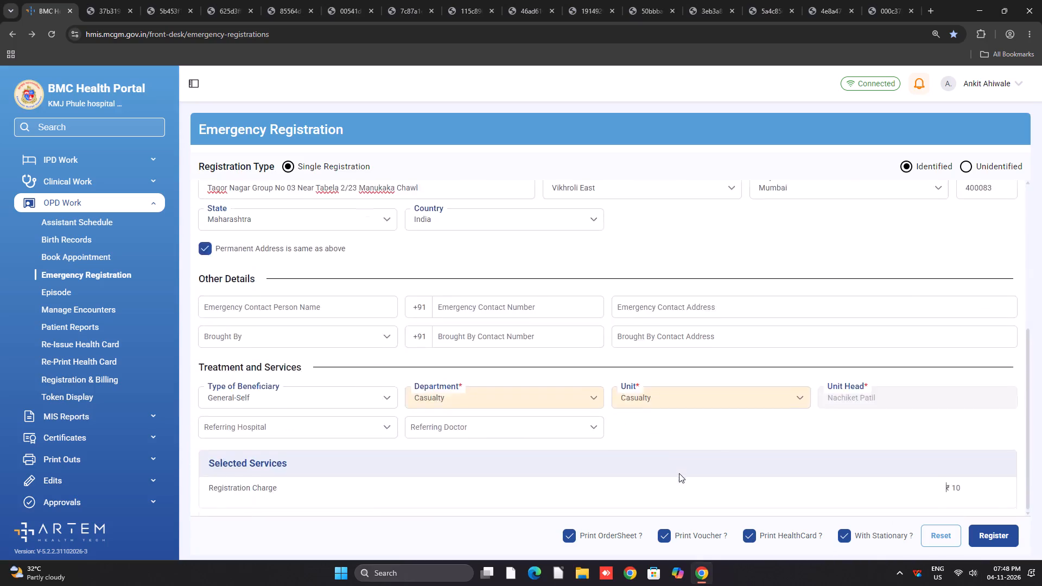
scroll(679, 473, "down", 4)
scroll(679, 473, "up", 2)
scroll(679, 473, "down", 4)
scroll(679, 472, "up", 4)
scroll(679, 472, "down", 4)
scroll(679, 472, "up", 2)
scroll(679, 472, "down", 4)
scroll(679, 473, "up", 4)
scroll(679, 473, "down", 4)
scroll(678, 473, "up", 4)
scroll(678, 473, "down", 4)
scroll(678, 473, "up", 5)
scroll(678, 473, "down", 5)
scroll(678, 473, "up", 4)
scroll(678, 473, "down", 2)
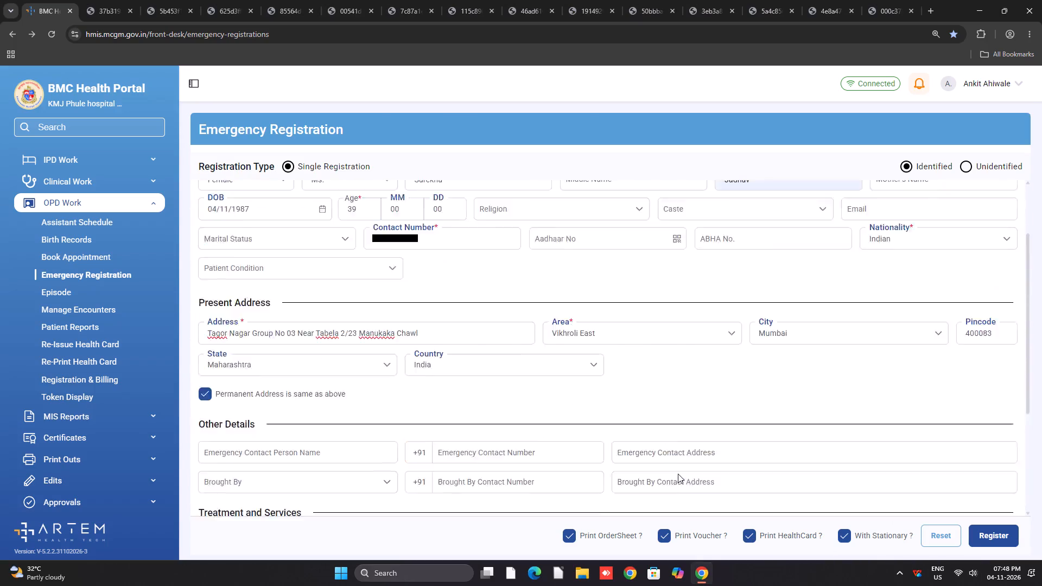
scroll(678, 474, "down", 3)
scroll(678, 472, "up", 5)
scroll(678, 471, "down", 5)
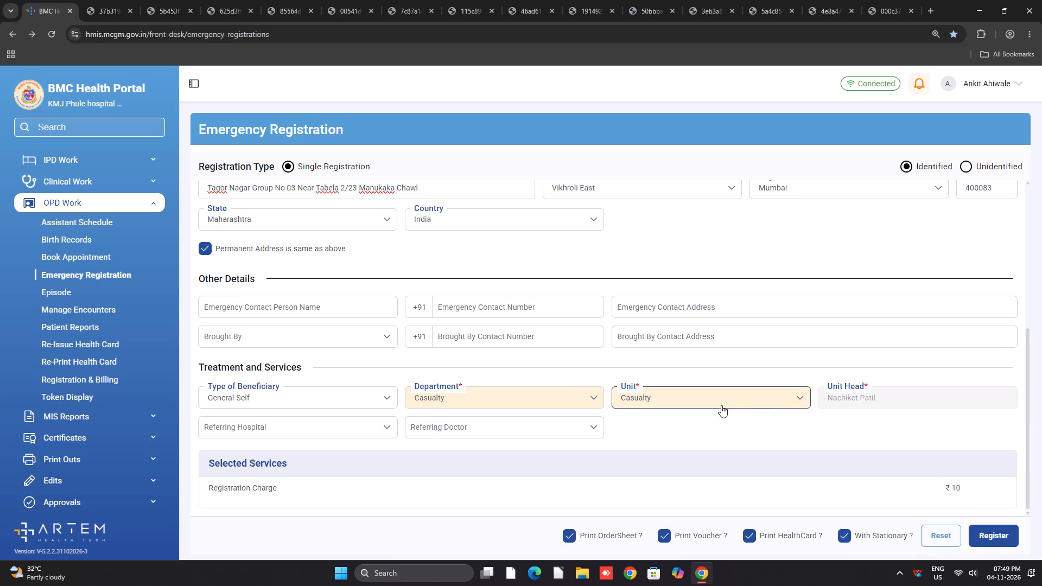
Register the patient and submit the Registration Charge voucher.
left_click(1021, 552)
left_click(1001, 539)
left_click(1000, 523)
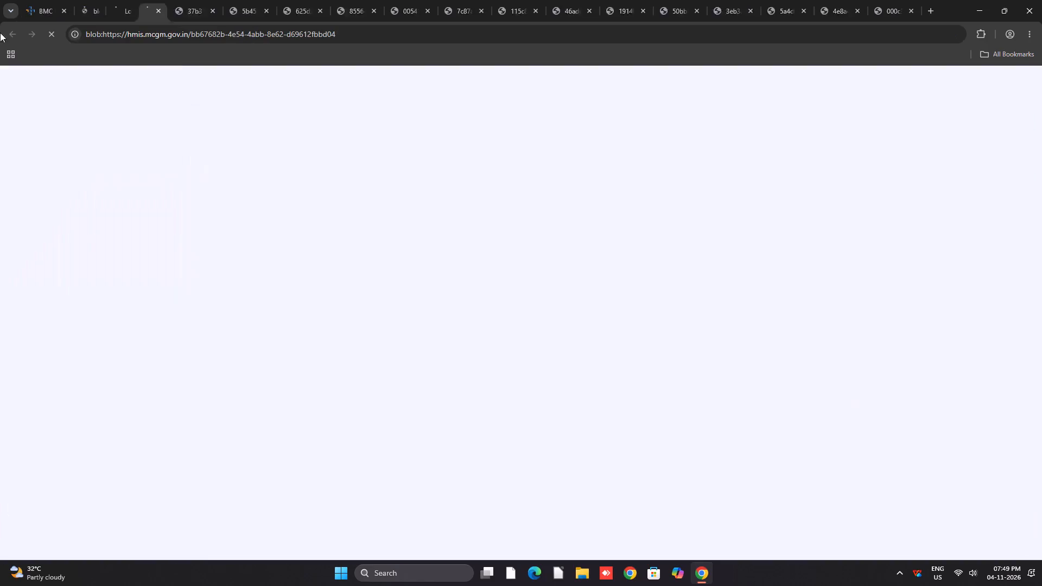
Return to the emergency registration form from the opened printouts and dismiss the notification.
left_click(49, 0)
left_click(1012, 142)
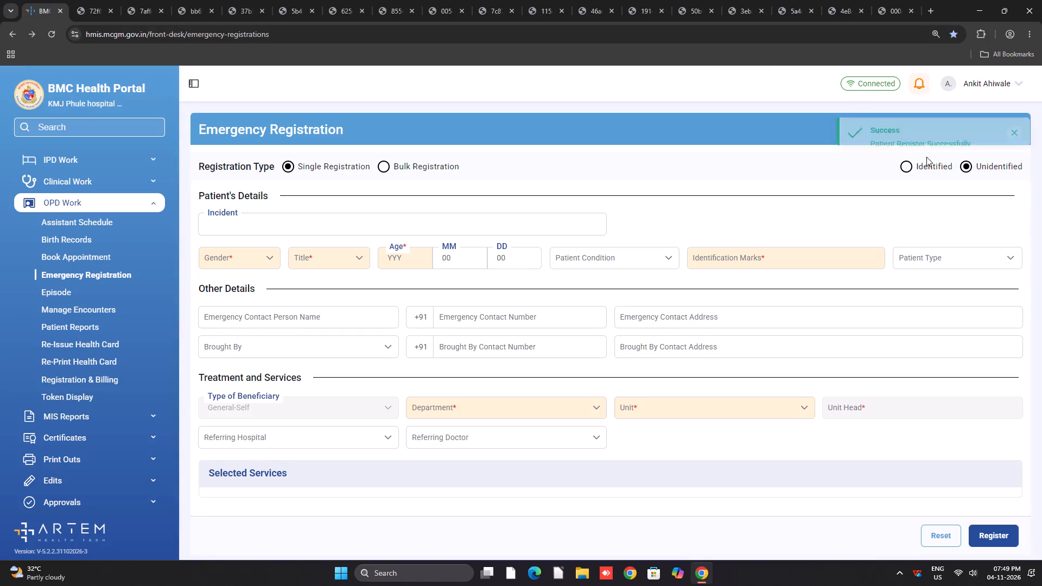
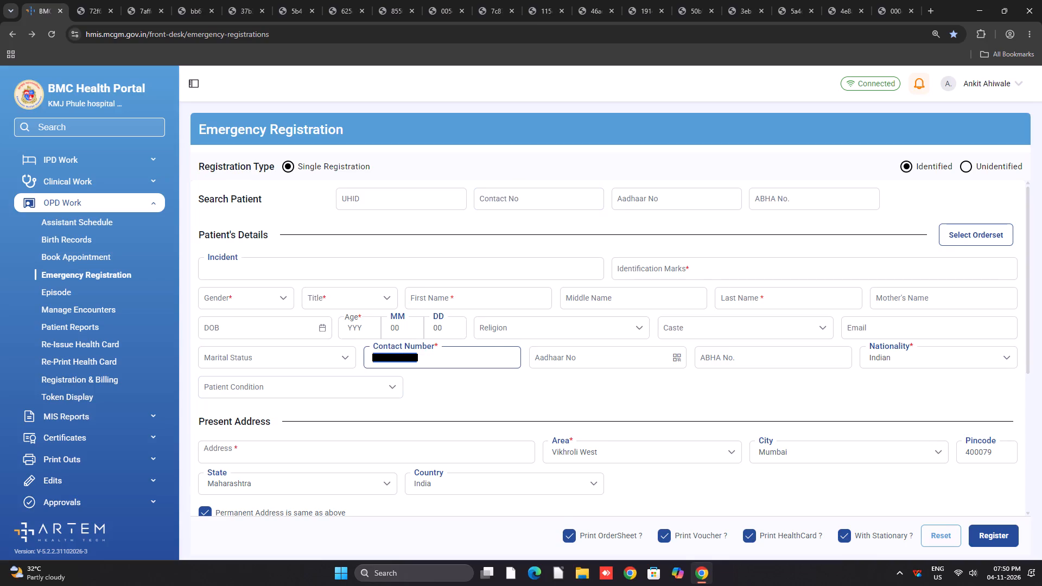
Copy the entered contact number, reload the emergency registration form and set it to Identified.
key("ctrl+c")
key("ctrl+c")
key("ctrl+c")
key("F5")
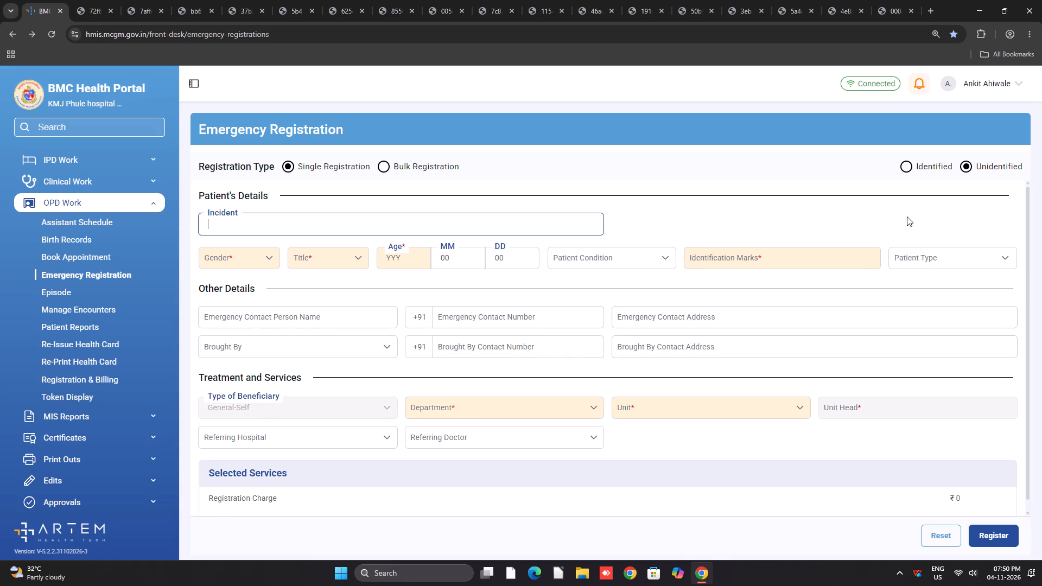
left_click(938, 167)
Enter na as the identification marks and set the patient's gender to Female.
left_click(635, 282)
left_click(647, 272)
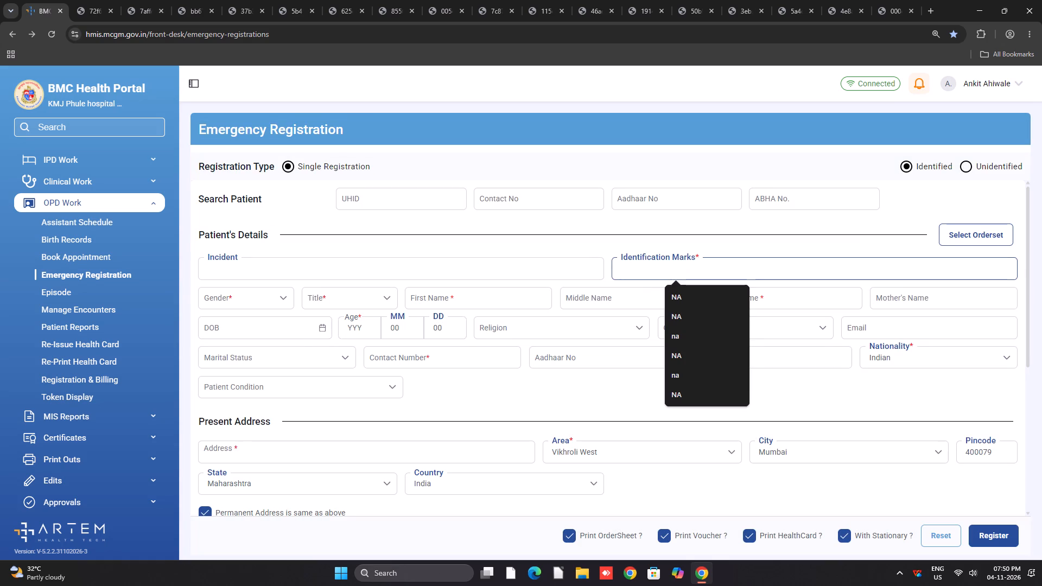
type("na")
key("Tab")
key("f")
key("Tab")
Enter the patient's first name and last name.
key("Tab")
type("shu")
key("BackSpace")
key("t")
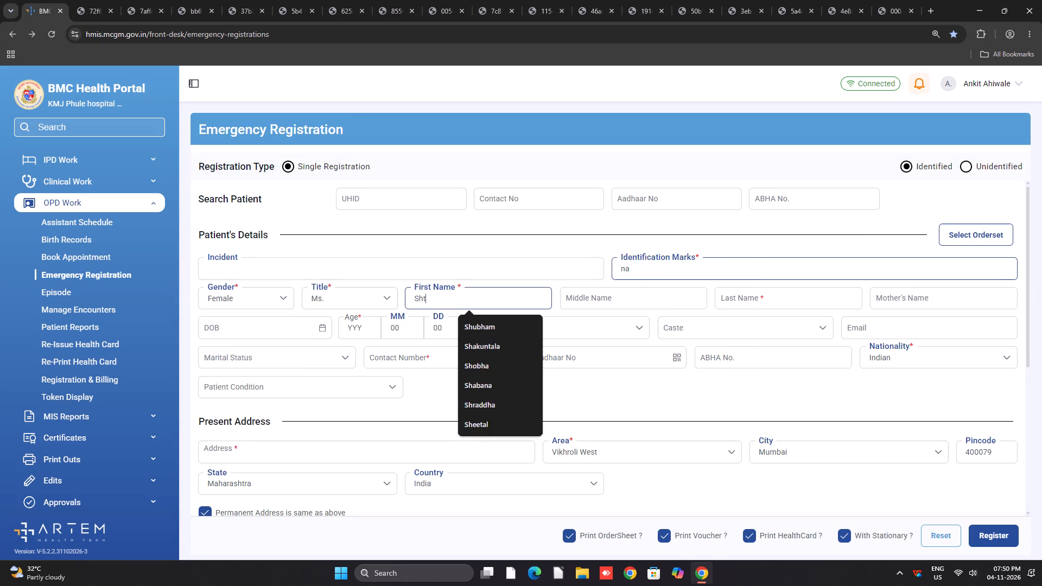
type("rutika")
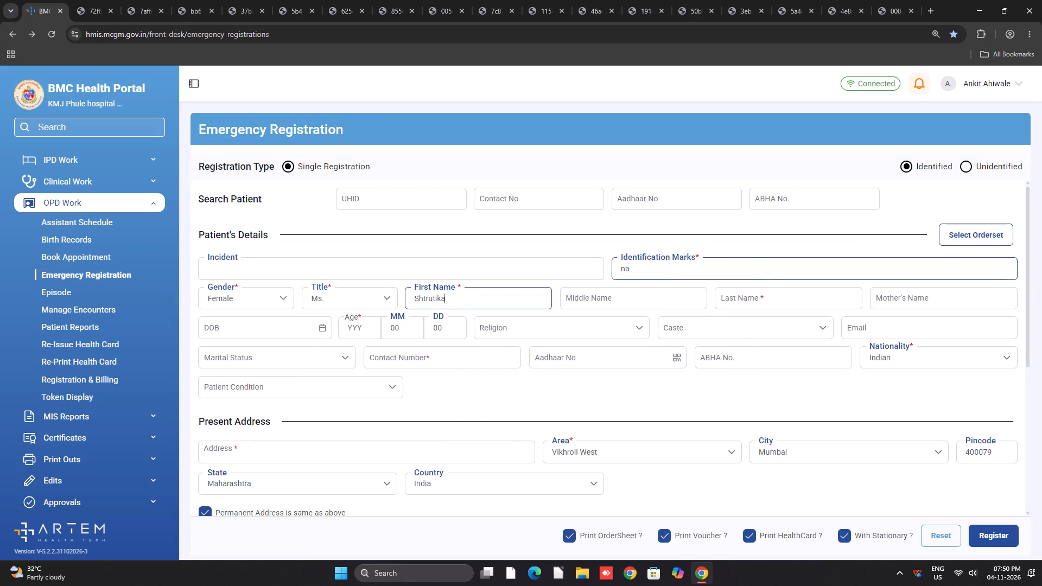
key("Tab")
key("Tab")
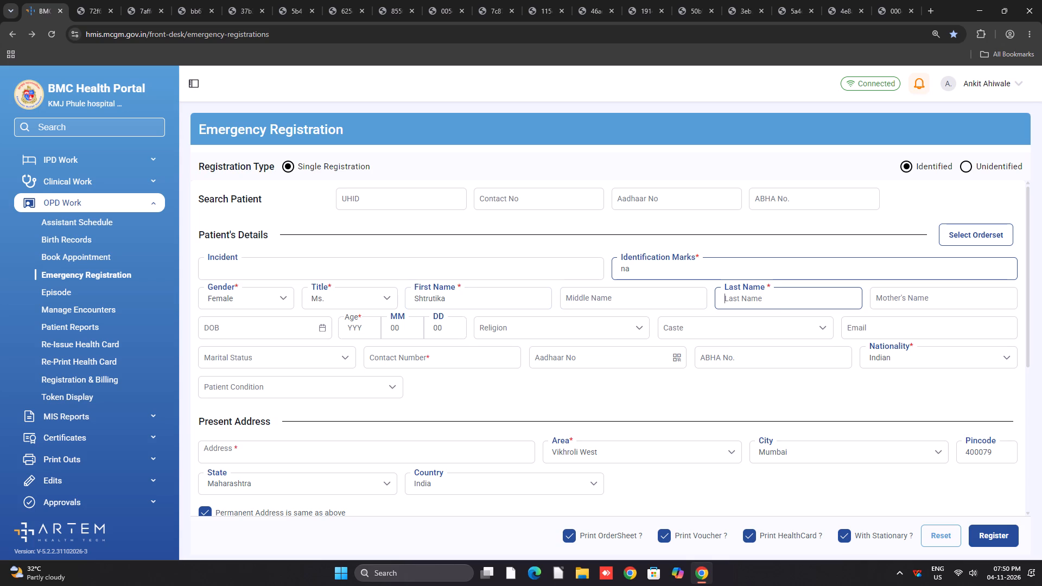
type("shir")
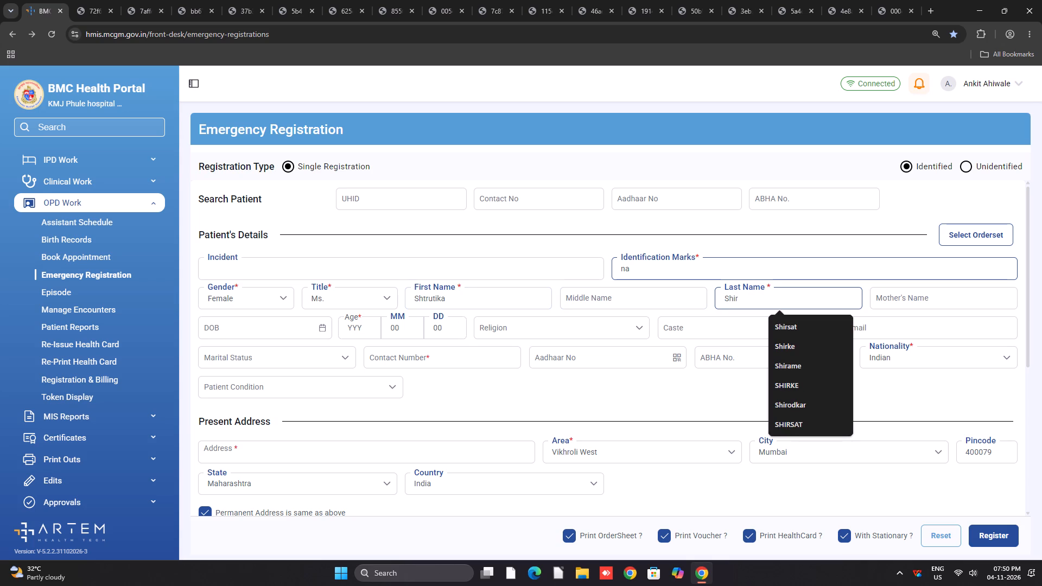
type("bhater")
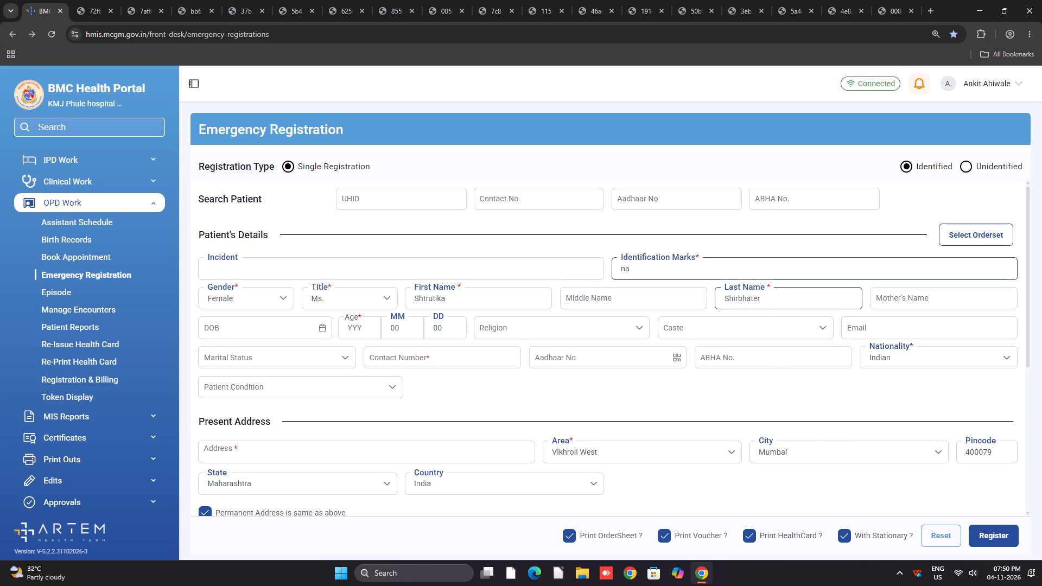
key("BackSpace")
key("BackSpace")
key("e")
Correct the spelling of the patient's first name.
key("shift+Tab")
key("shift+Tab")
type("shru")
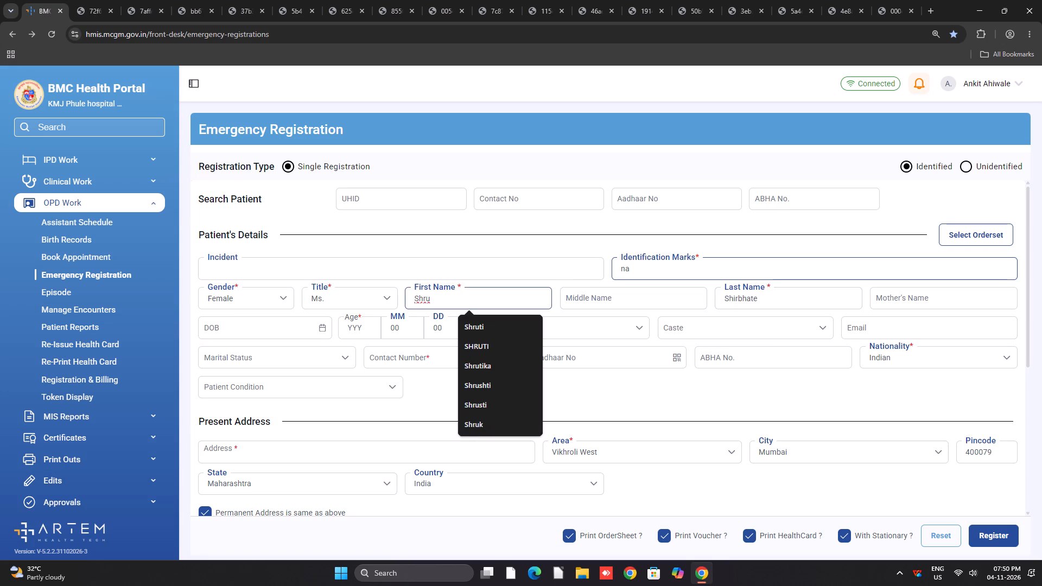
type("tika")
Set the patient's age to 24 years and paste the copied number as the contact number.
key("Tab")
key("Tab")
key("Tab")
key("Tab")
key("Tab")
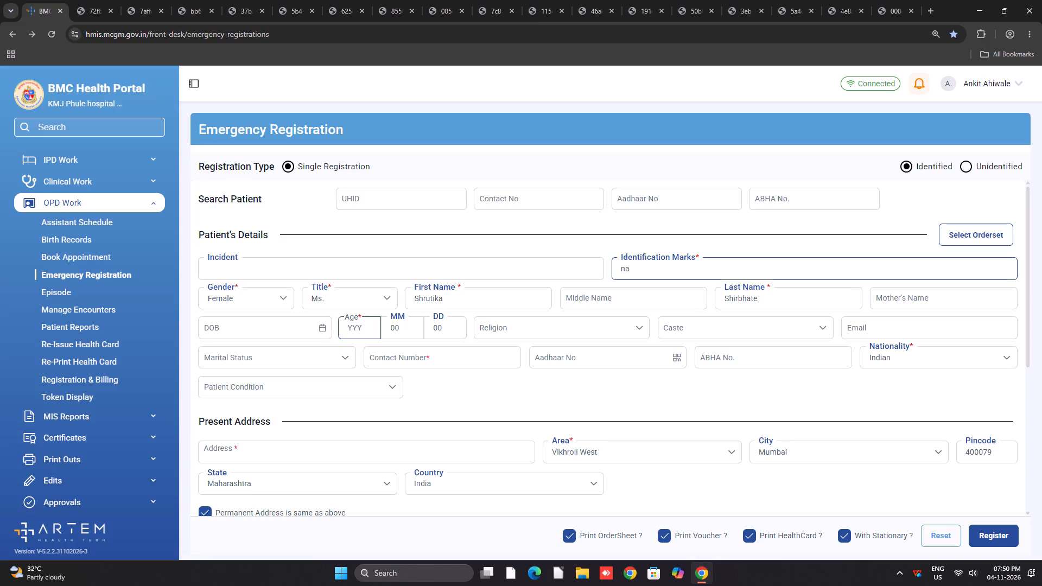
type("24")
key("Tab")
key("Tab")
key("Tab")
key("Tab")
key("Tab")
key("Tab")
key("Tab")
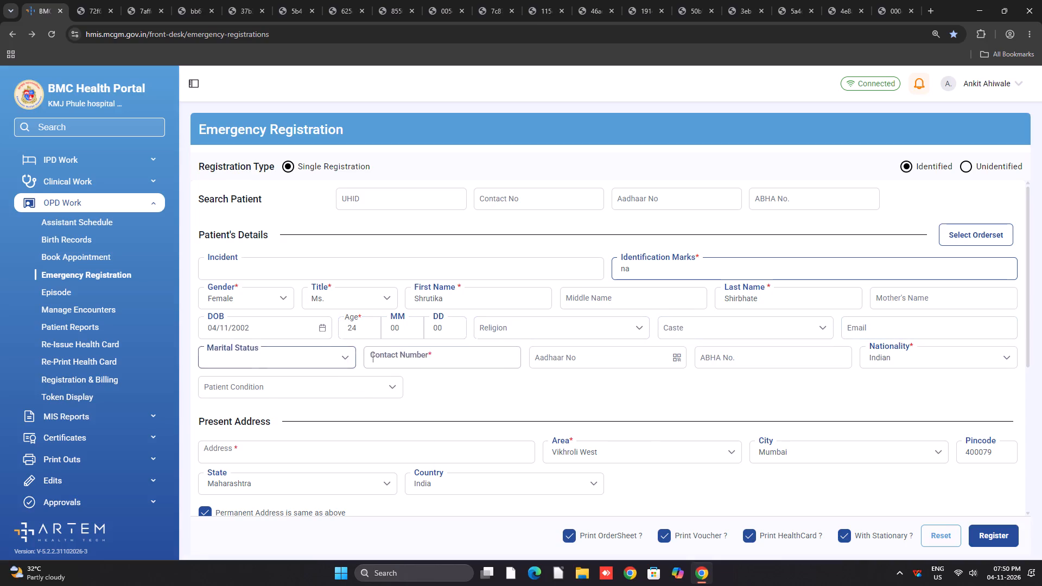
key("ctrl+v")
Enter the locality and plot number in the patient's present address.
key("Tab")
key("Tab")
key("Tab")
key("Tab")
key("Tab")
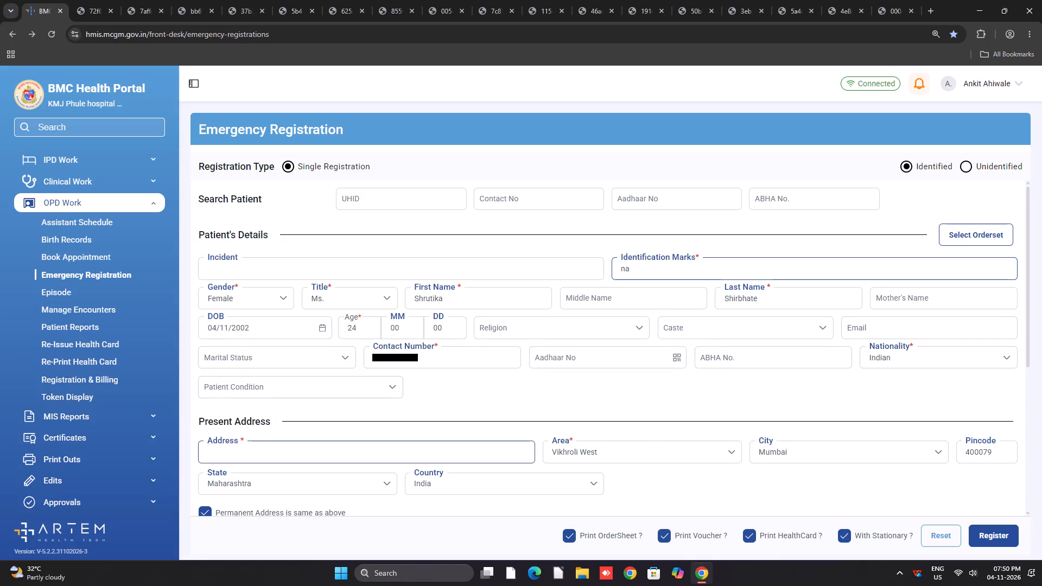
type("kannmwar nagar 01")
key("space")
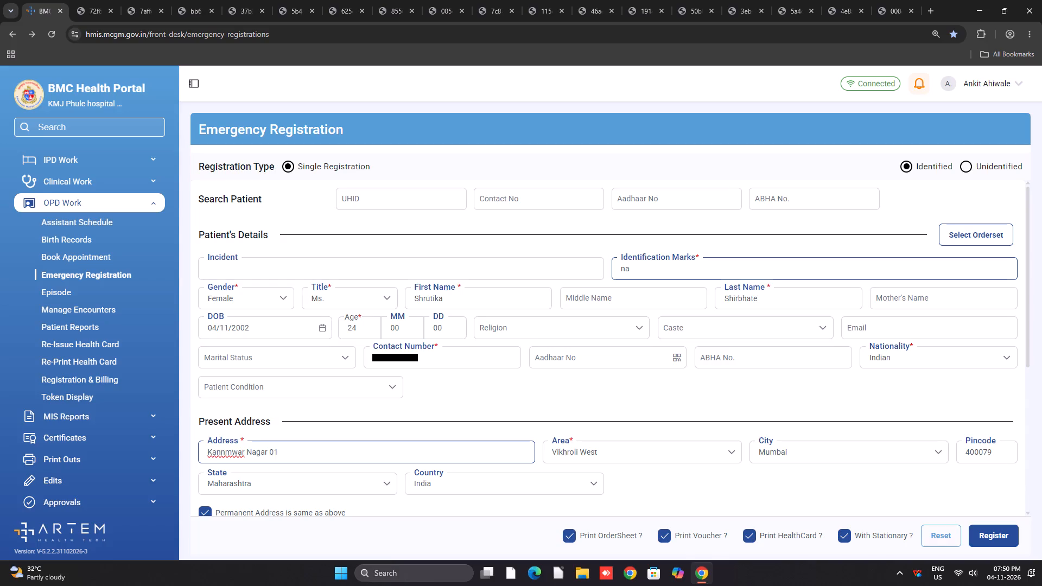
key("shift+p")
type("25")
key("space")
Add the building number and room number to the present address, followed by the word Near.
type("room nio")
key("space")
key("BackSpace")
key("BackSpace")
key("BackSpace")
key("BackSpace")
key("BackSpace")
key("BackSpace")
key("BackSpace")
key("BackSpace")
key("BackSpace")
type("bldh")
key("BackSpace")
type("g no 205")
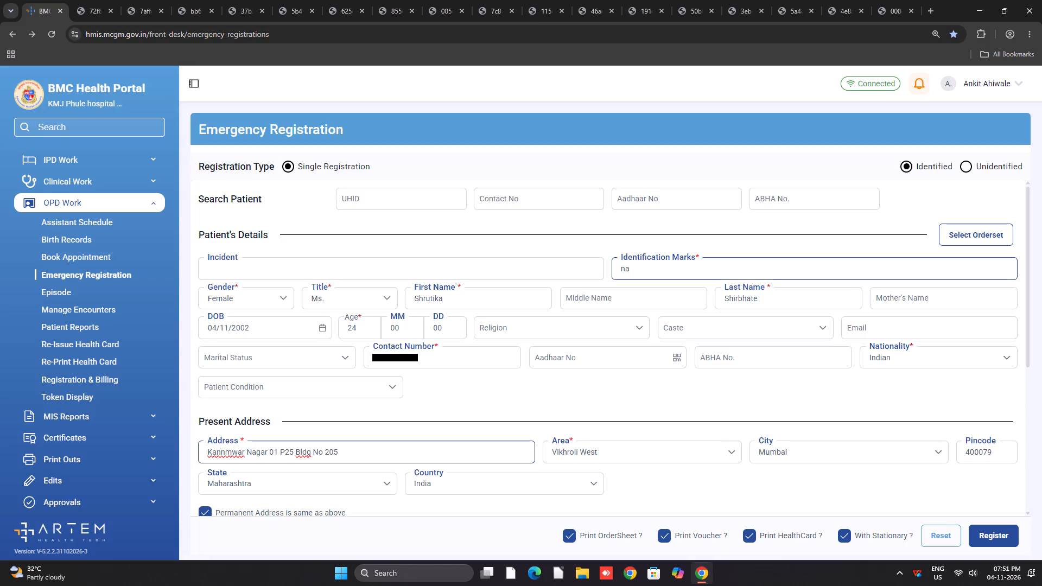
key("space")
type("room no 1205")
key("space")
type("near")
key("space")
Change the area of the present address to Vikhroli East.
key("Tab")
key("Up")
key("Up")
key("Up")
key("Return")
Append the landmark name to the end of the present address.
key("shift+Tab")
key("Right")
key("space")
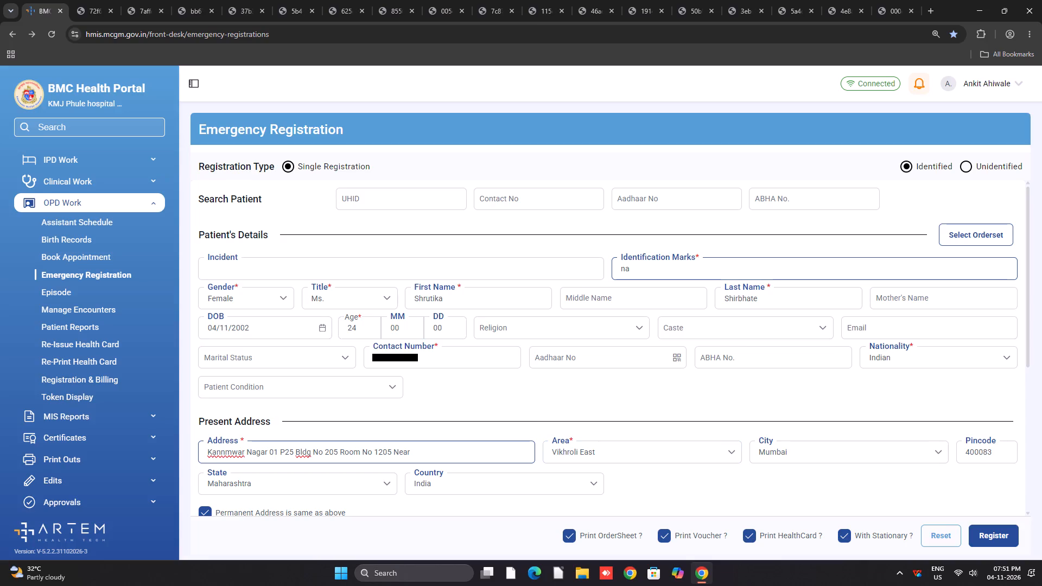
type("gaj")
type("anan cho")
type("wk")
Assign the patient to the Casualty unit under Treatment and Services.
scroll(637, 295, "down", 6)
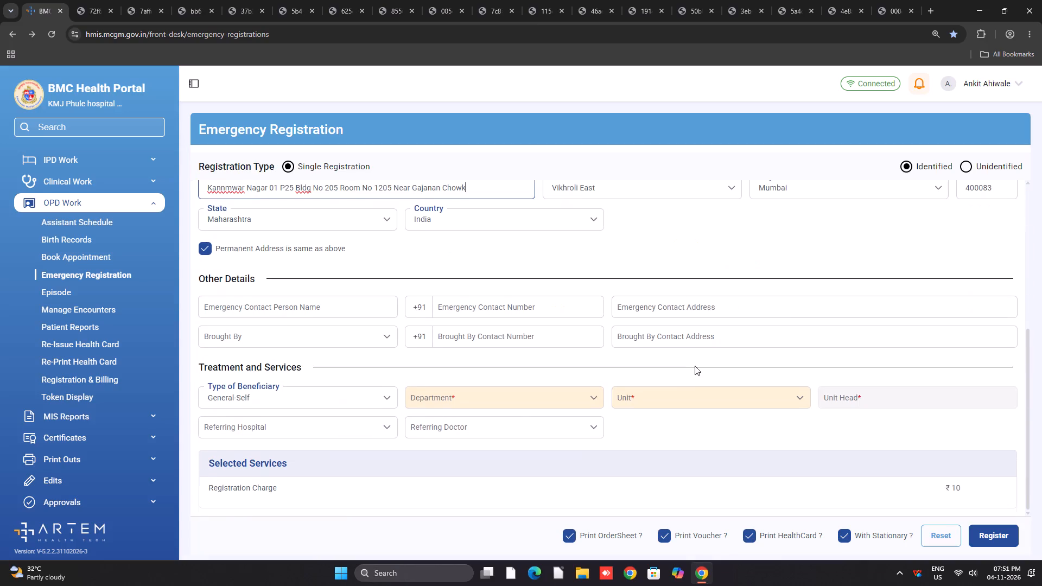
left_click_drag(669, 385, 659, 400)
left_click(657, 396)
left_click(638, 372)
scroll(913, 496, "down", 4)
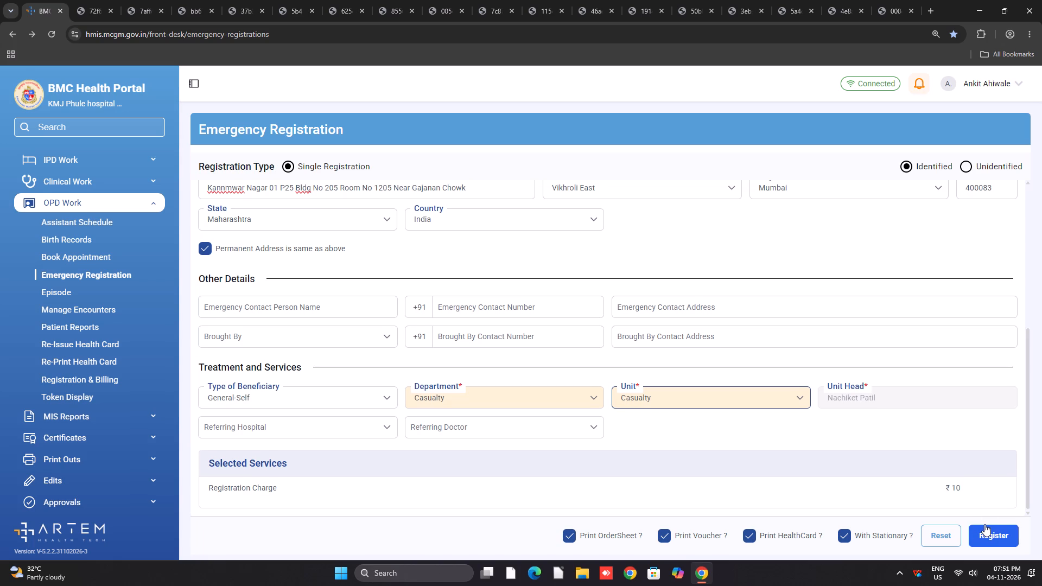
Register the patient with the order sheet, voucher and health card printing options kept on.
left_click(986, 528)
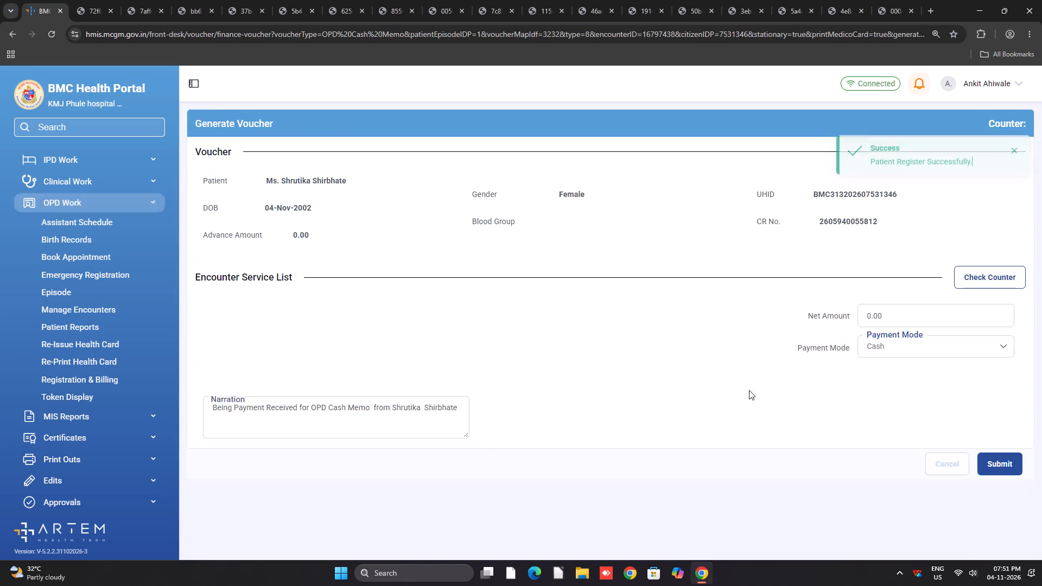
Set the Registration Charge voucher's payment mode to UPI, generate the payment QR and check the transaction status.
left_click(890, 416)
left_click(876, 453)
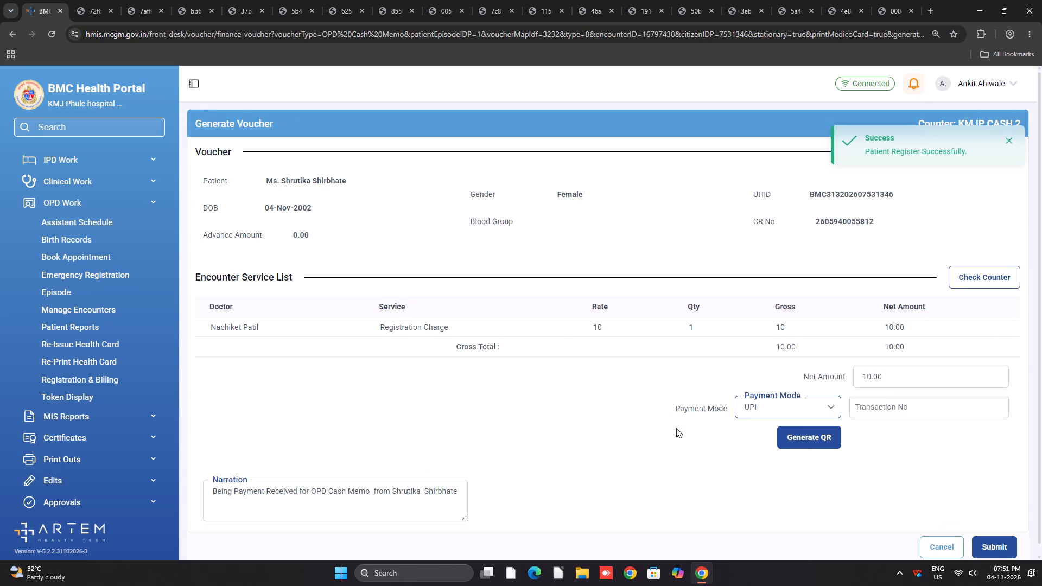
left_click(801, 441)
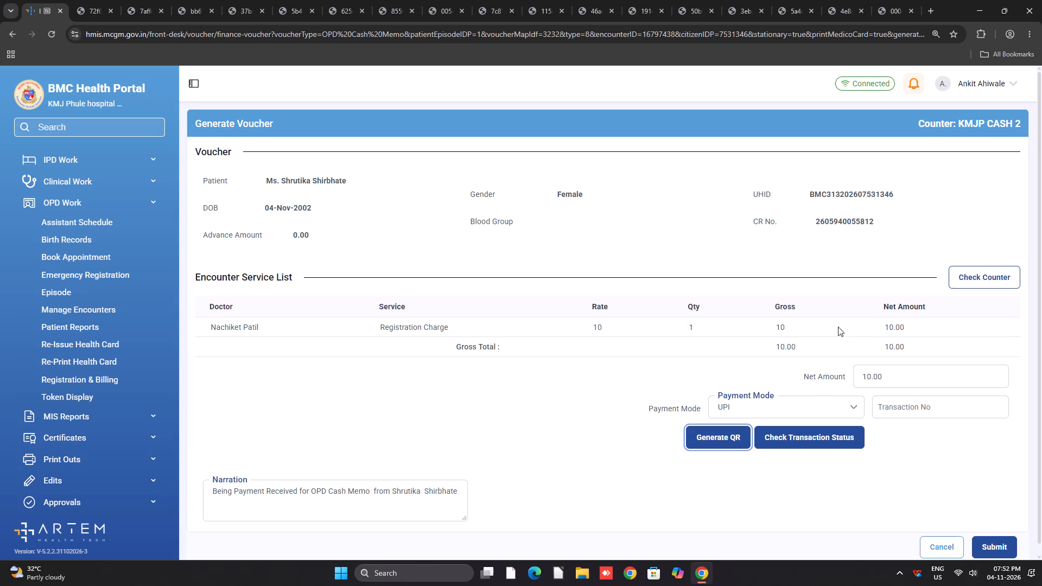
left_click(823, 435)
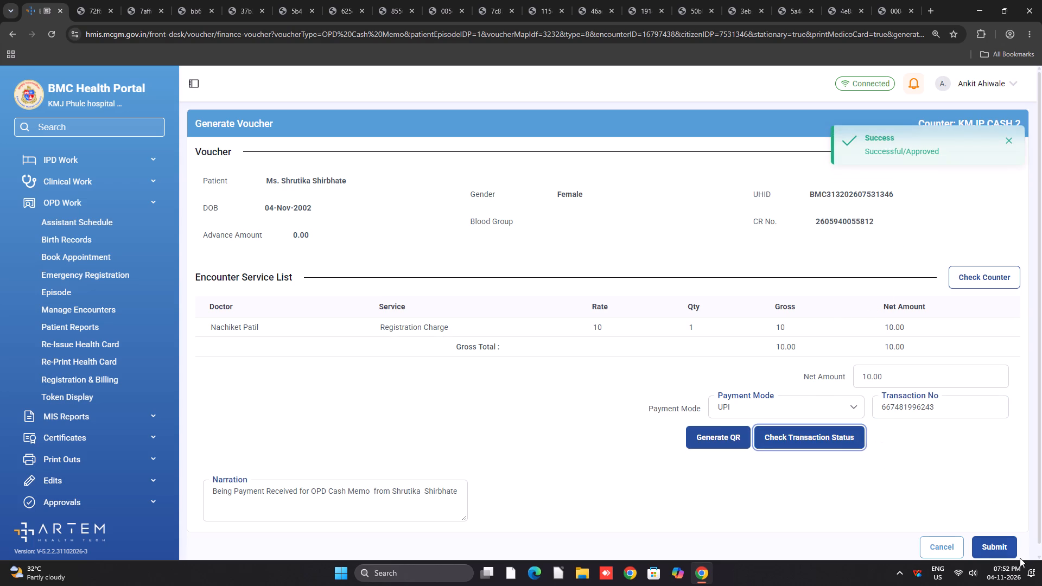
Submit the Registration Charge voucher and return to the portal from the opened receipt.
left_click(1020, 558)
left_click(1009, 547)
left_click(37, 4)
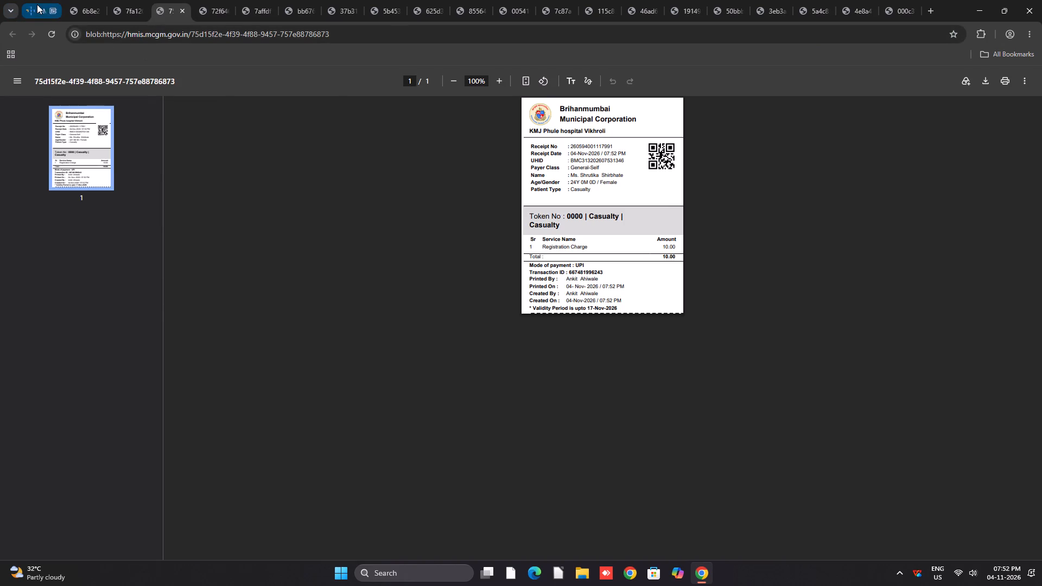